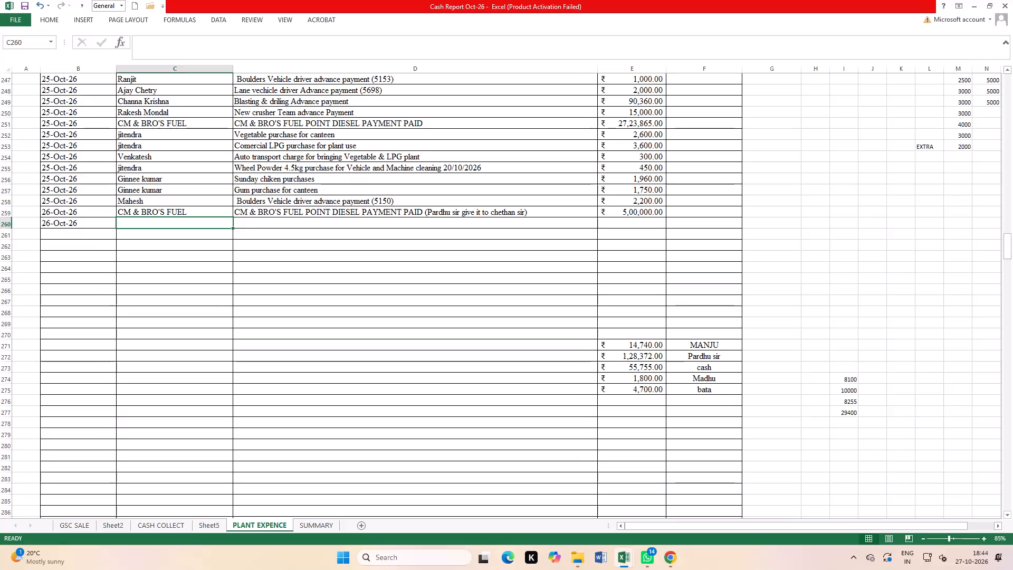
Complete row 260 with payee Ganesh, a copy of row 247's description changed to "Boulders Vehicle driver advance payment (5151)", and amount 500.
key(g)
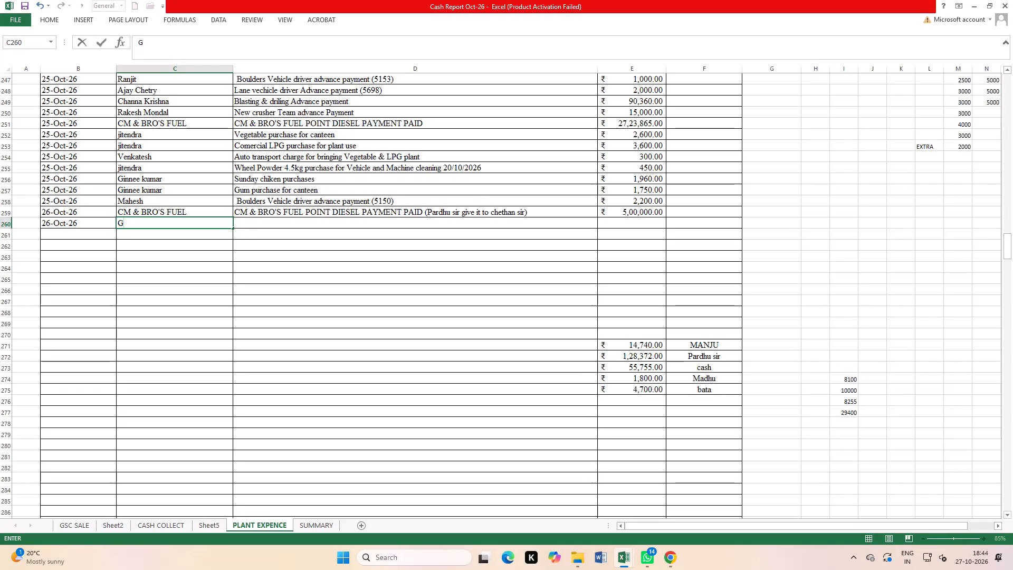
text(anesh)
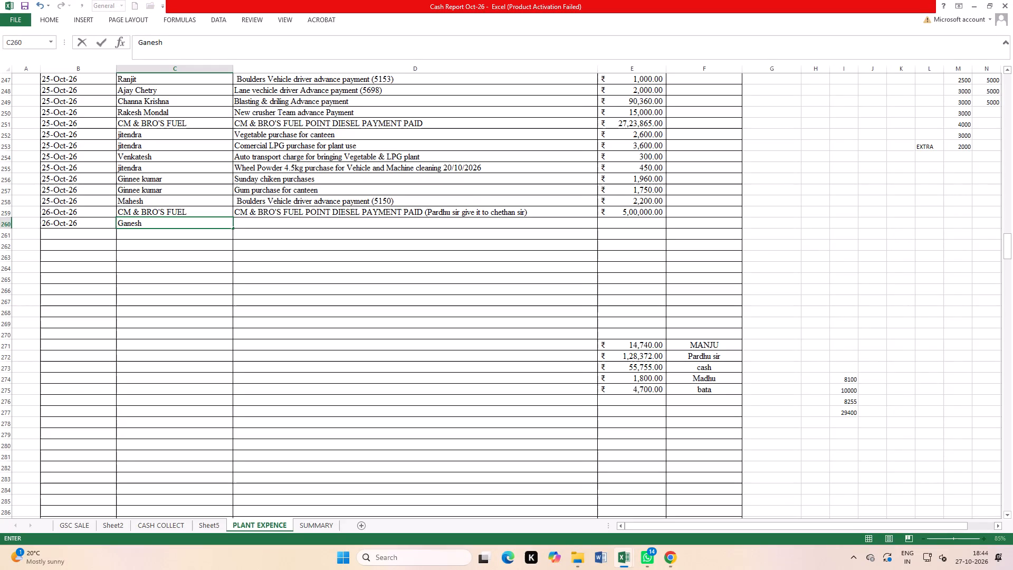
key(Right)
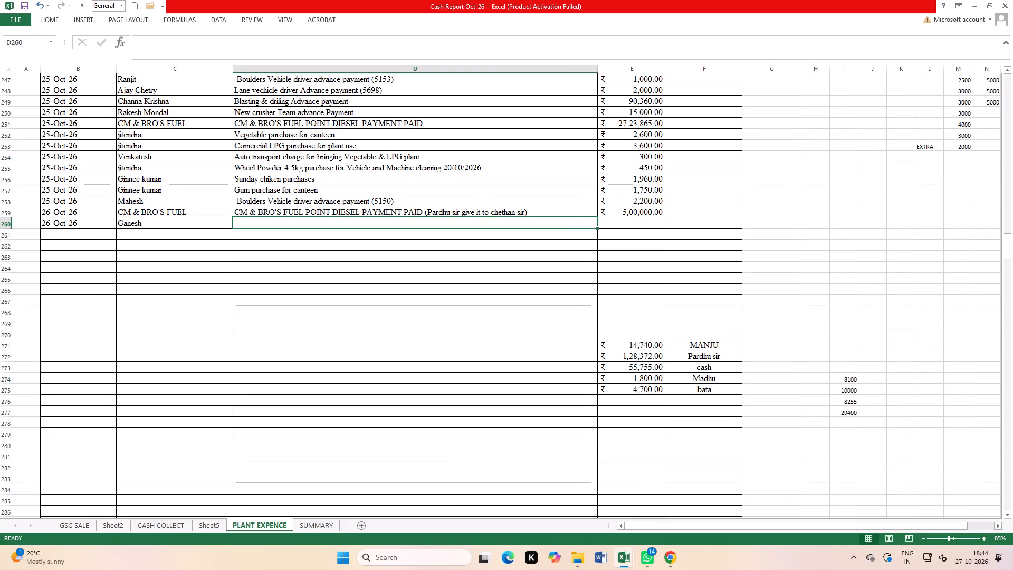
click(355, 84)
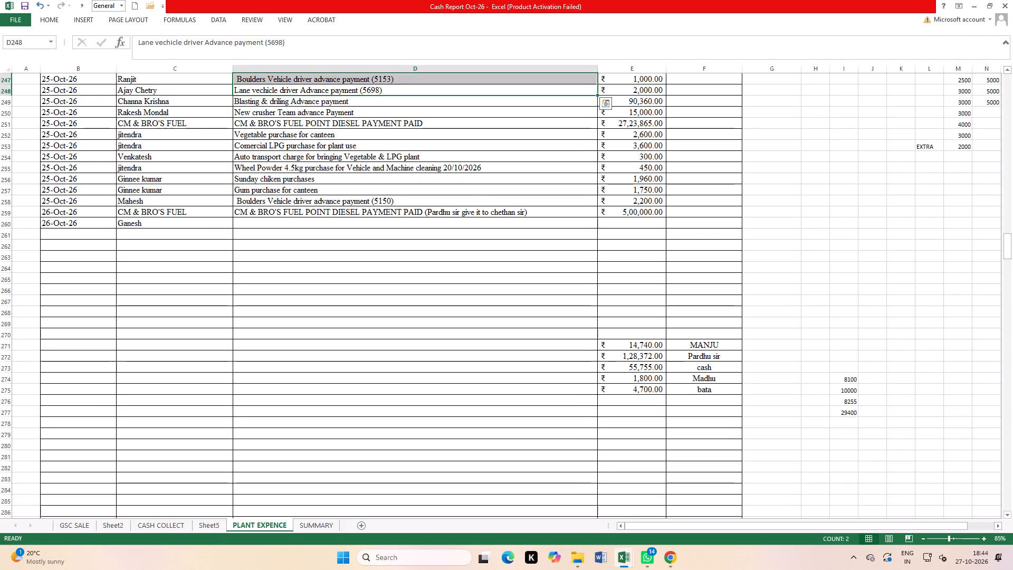
click(355, 82)
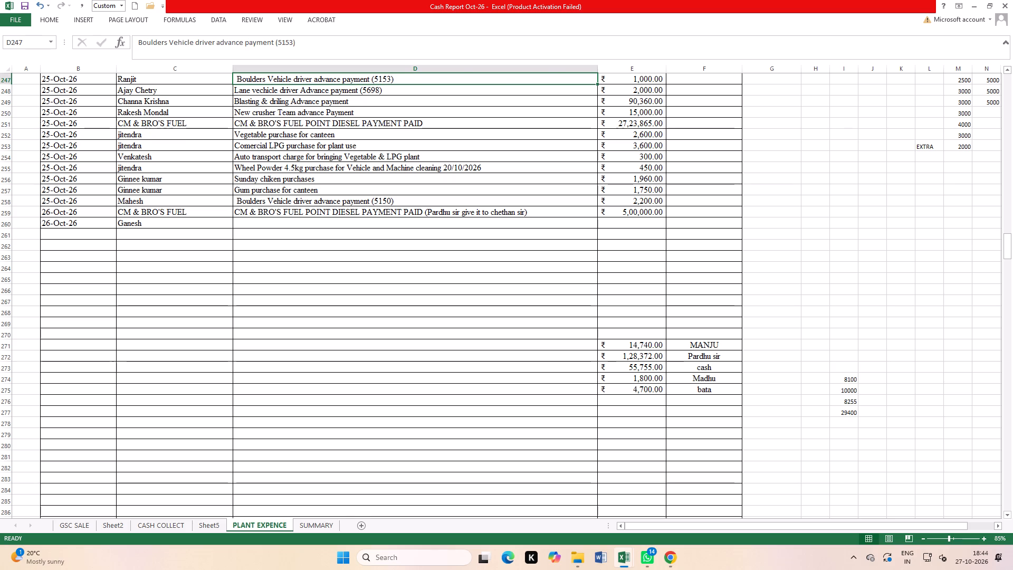
key(ctrl+c)
click(306, 223)
key(ctrl+v)
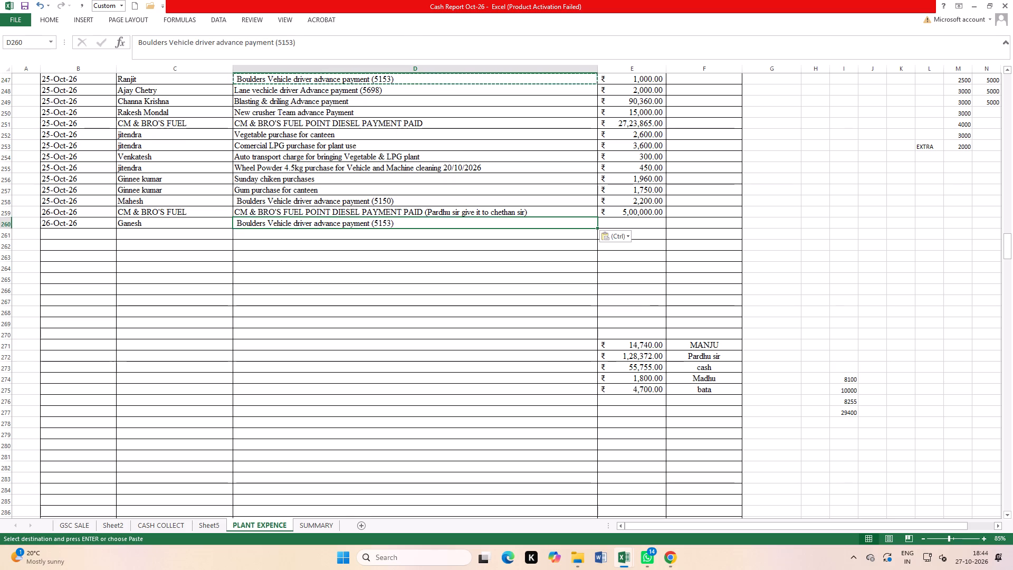
double_click(389, 226)
double_click(389, 223)
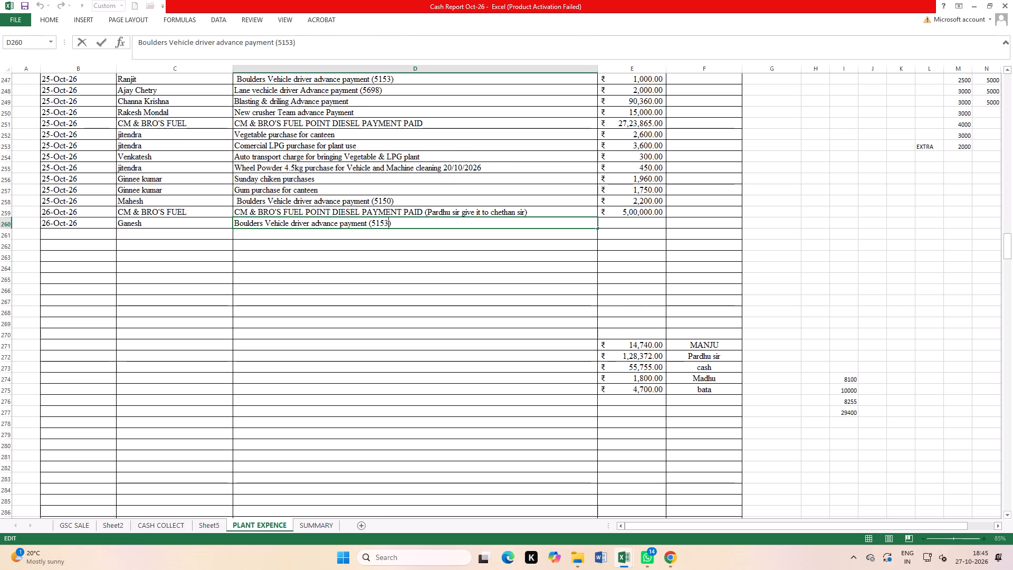
key(BackSpace)
key(BackSpace)
text(51)
click(614, 227)
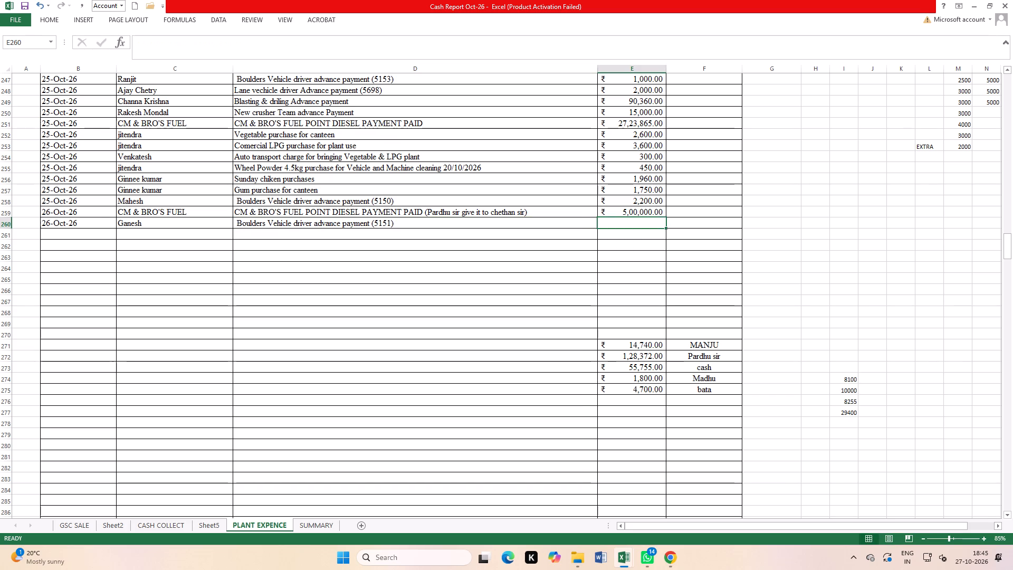
text(500)
key(Return)
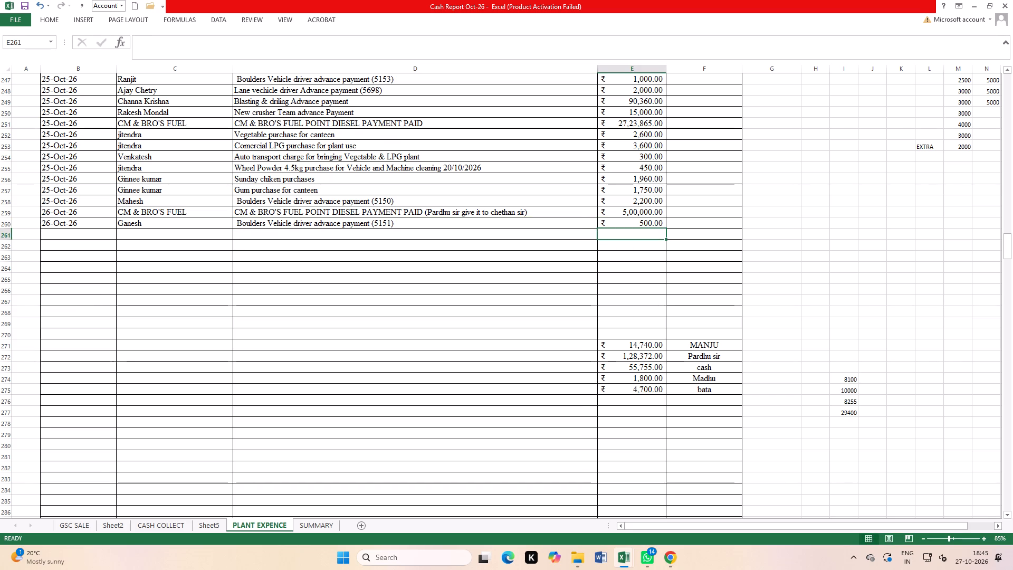
click(90, 235)
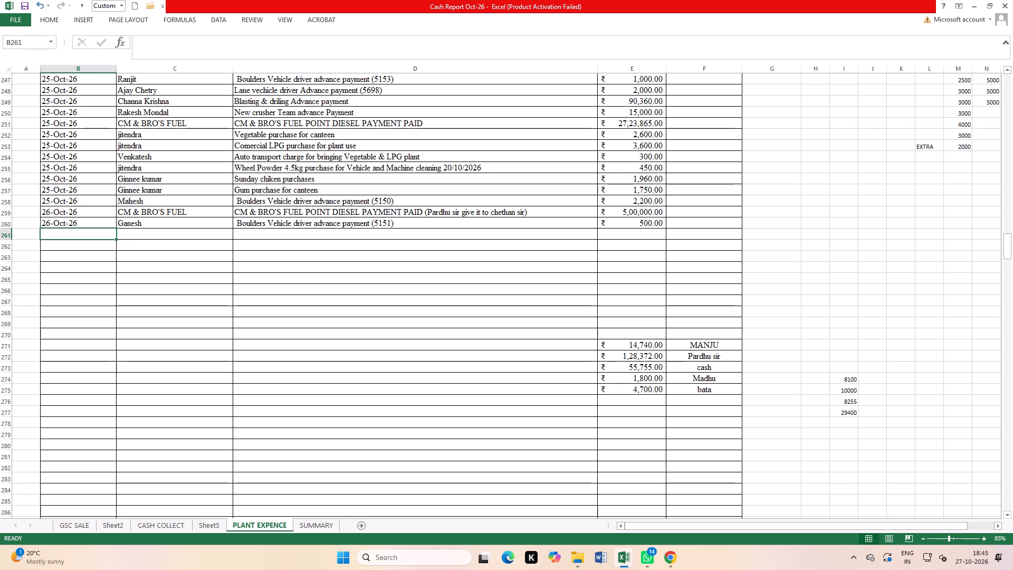
key(ctrl+d)
click(132, 231)
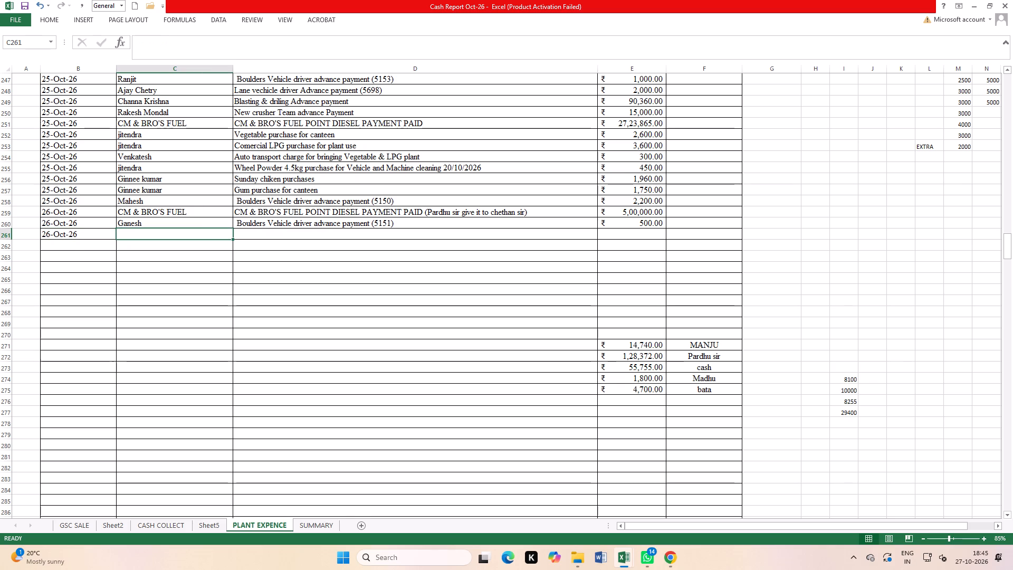
key(e)
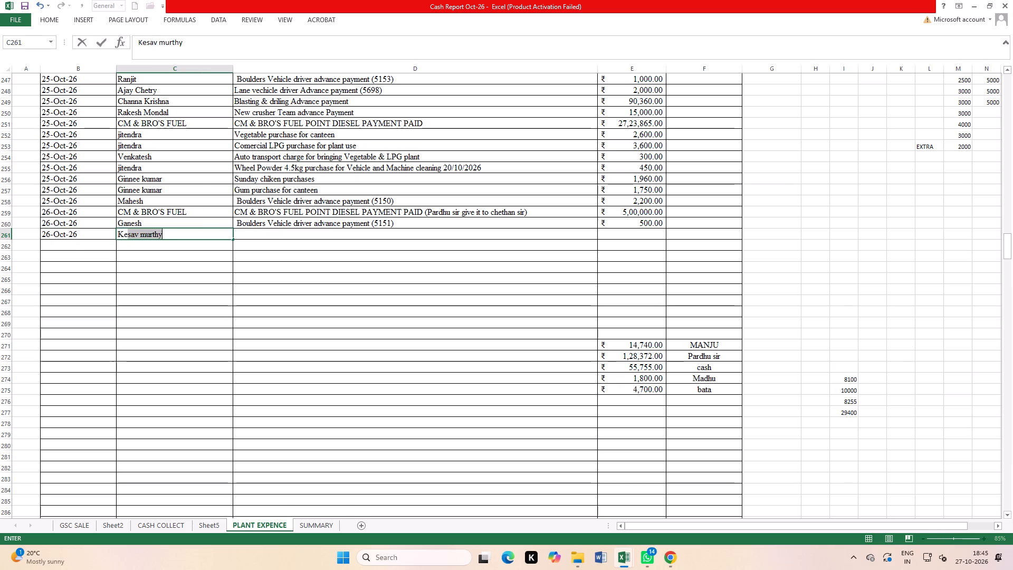
key(Right)
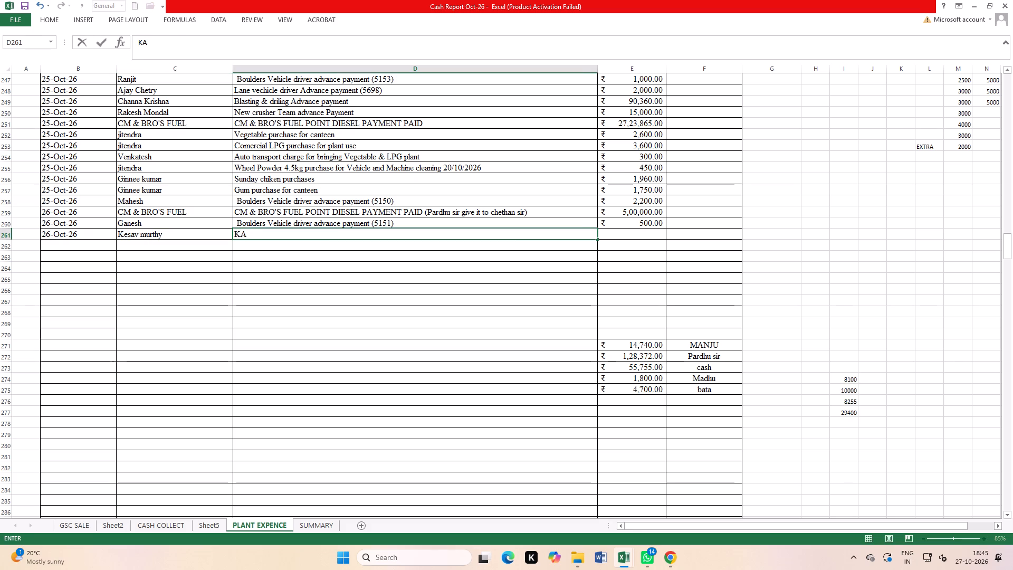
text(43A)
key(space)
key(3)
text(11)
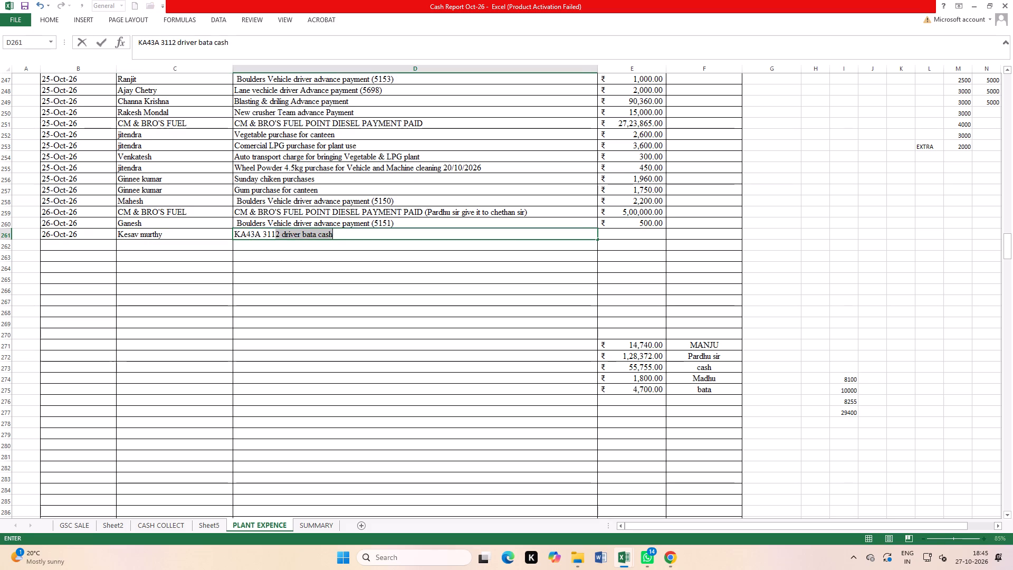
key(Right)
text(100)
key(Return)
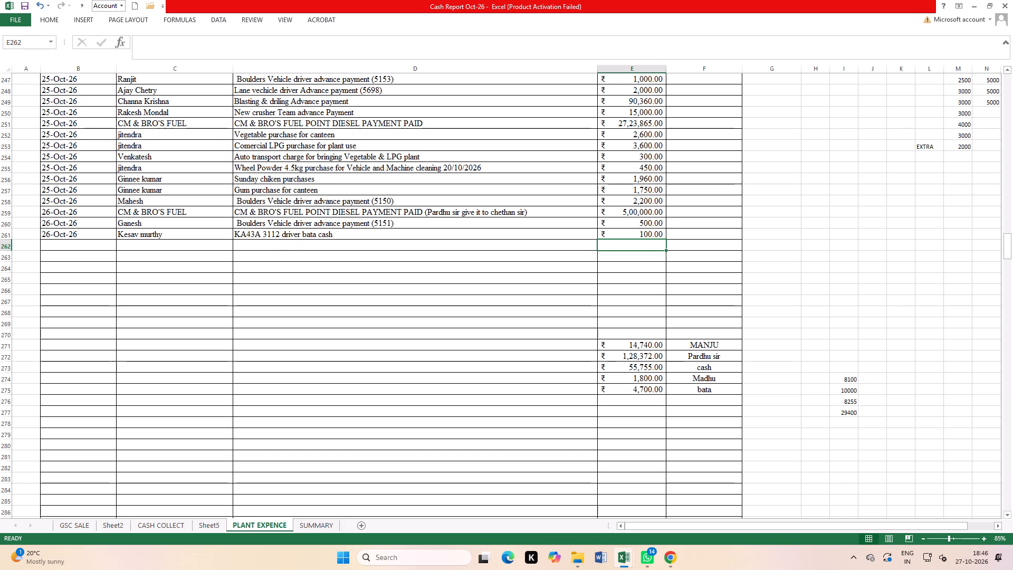
Start the row 262 entry with the date 26-Oct-26 copied from the row above and the payee "Nandhi Police".
click(61, 239)
click(61, 244)
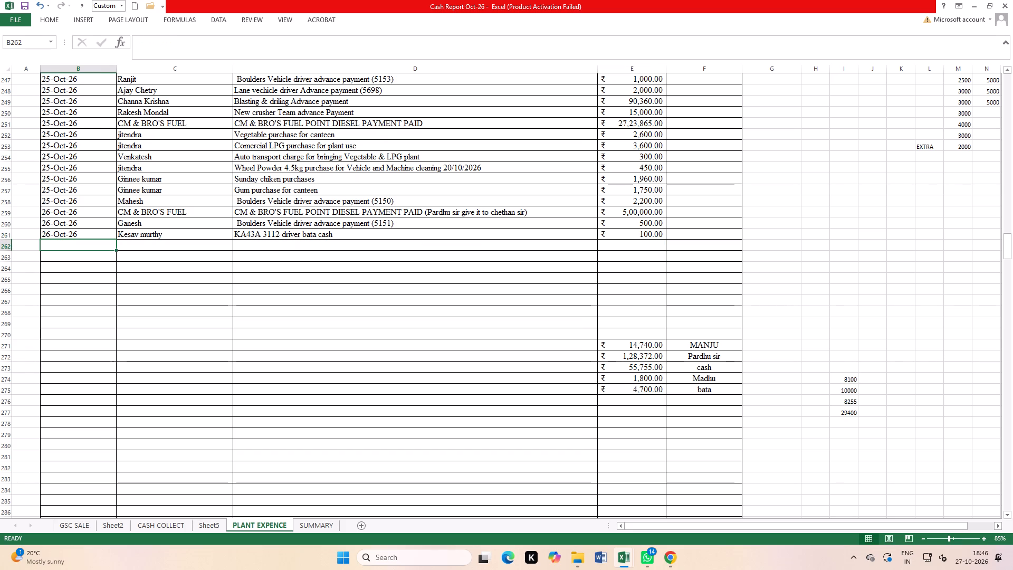
key(ctrl+d)
click(119, 244)
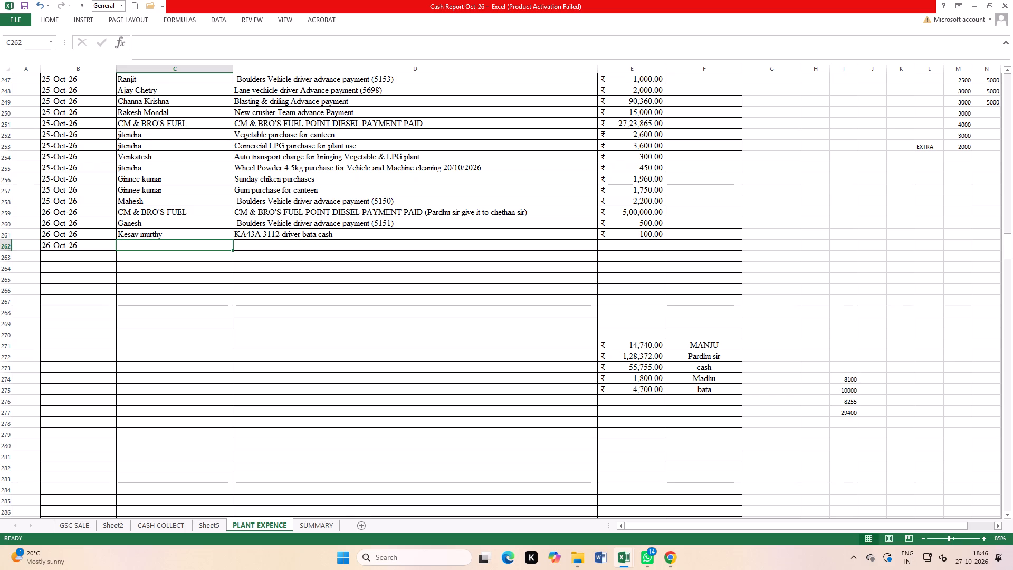
key(n)
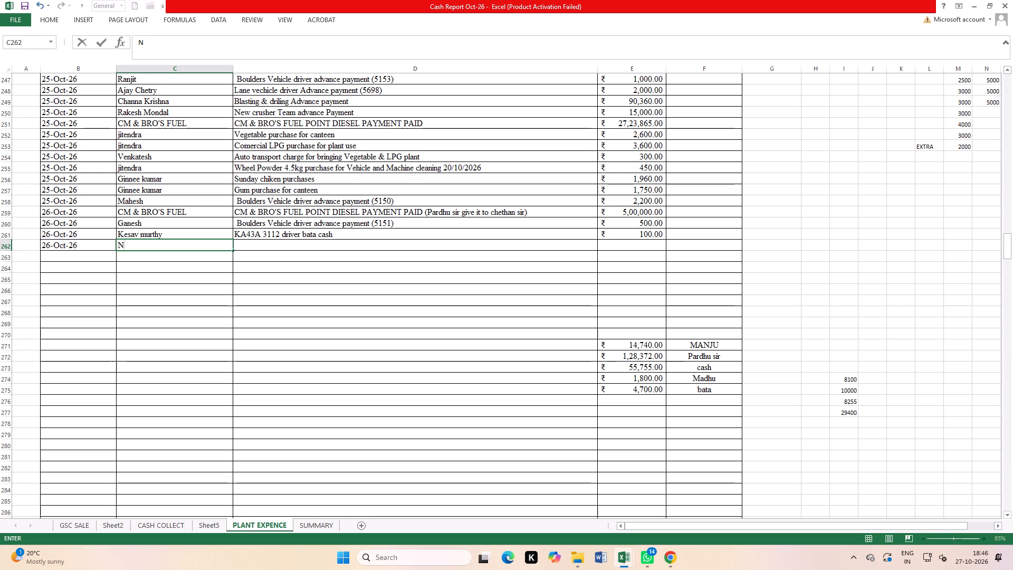
text(andhi)
key(space)
key(Right)
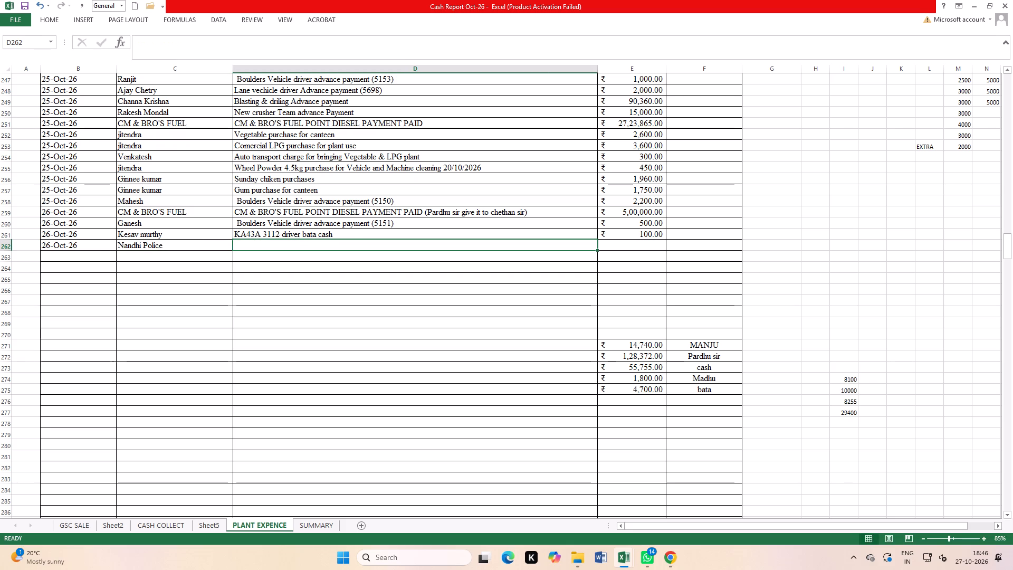
Describe the row 262 expense as "Nandhi police monthly formalities payment for the month of oct-2026".
text(andhi)
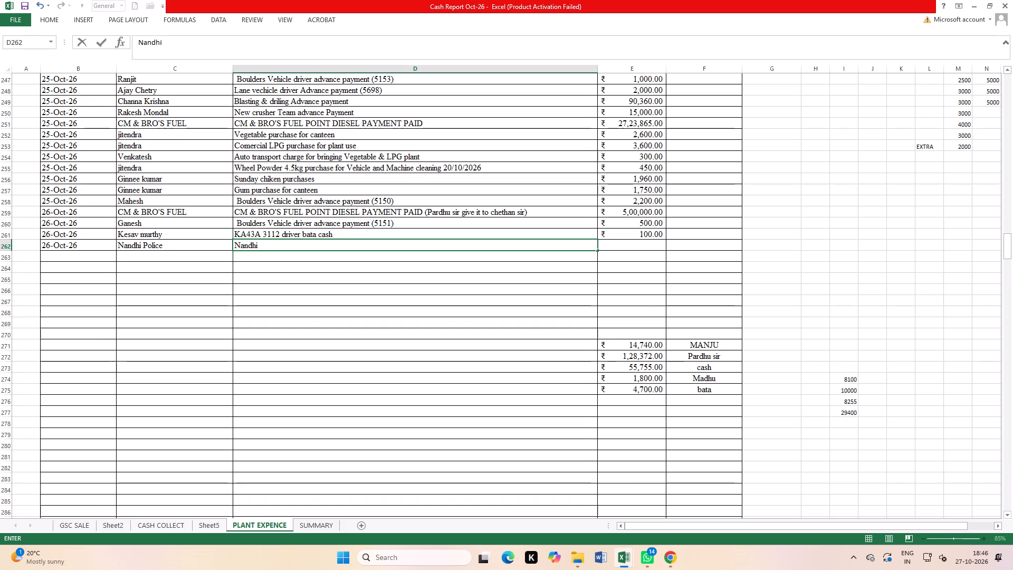
key(space)
text(police monthly)
key(space)
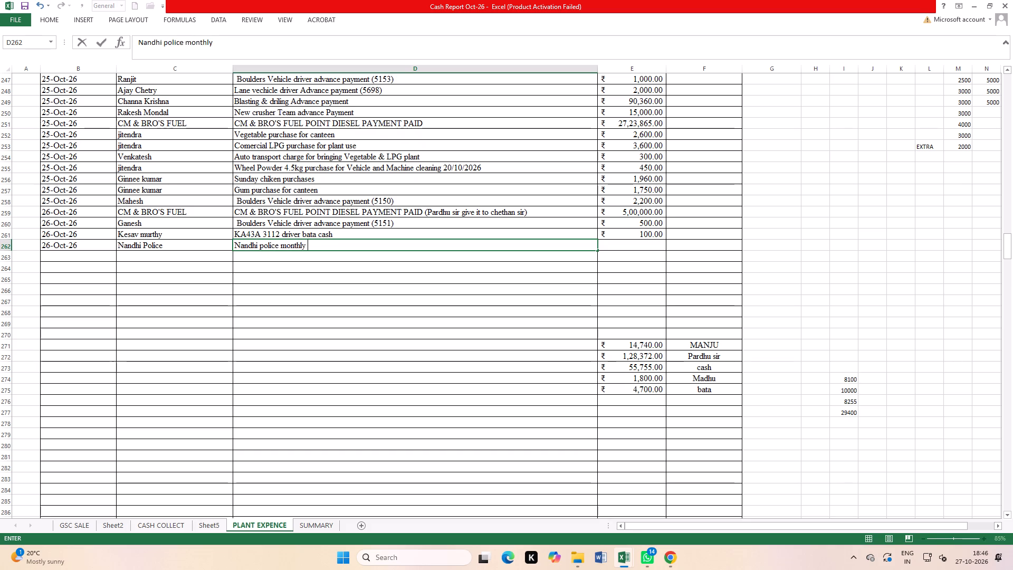
text(formalities for the mon)
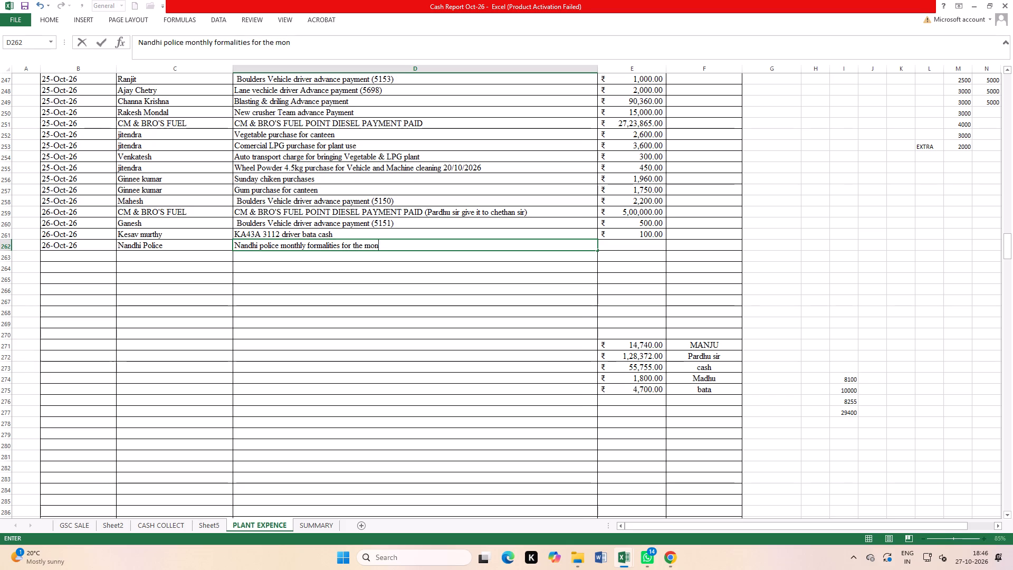
text(th)
key(space)
text(of)
key(space)
text(oct)
text(-2026)
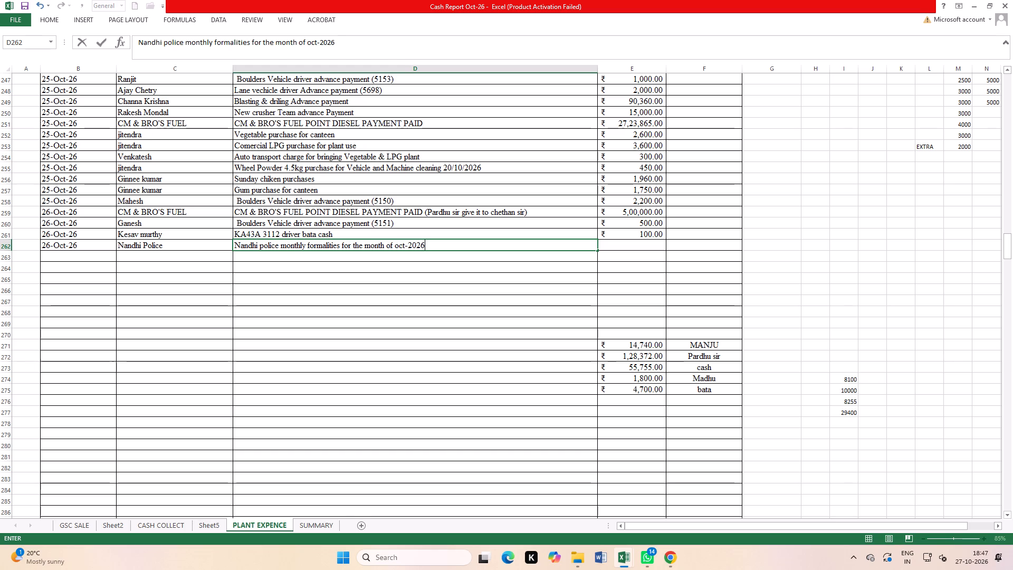
click(340, 245)
key(space)
text(payment)
key(space)
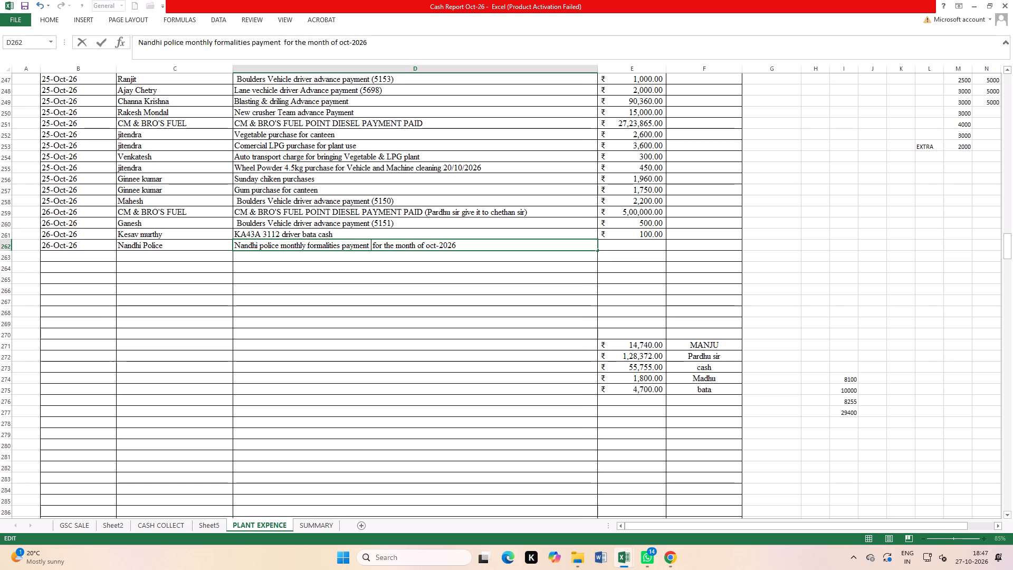
key(BackSpace)
click(576, 315)
Enter 24000 as the amount of the Nandhi Police expense in row 262.
click(645, 249)
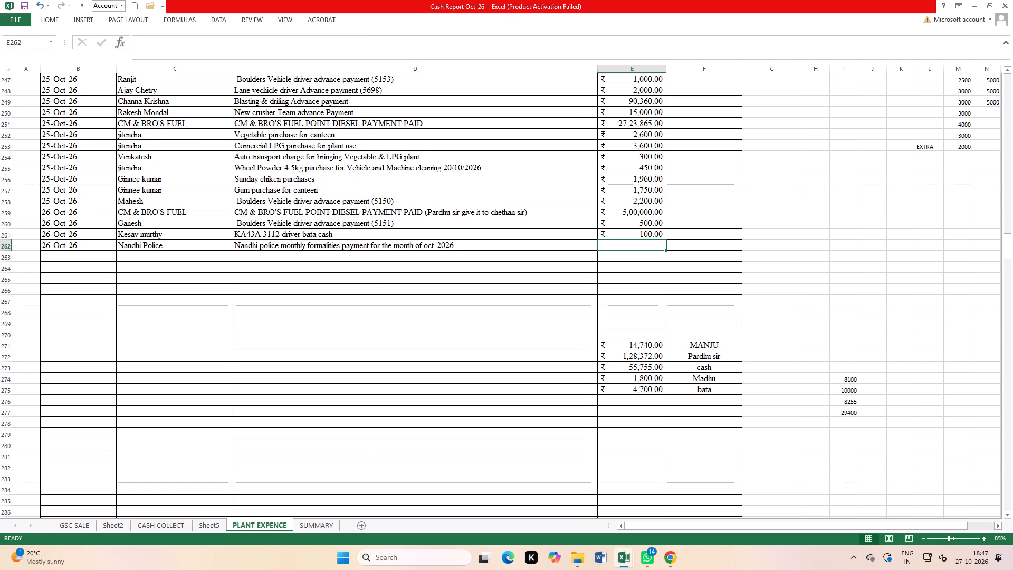
text(24000)
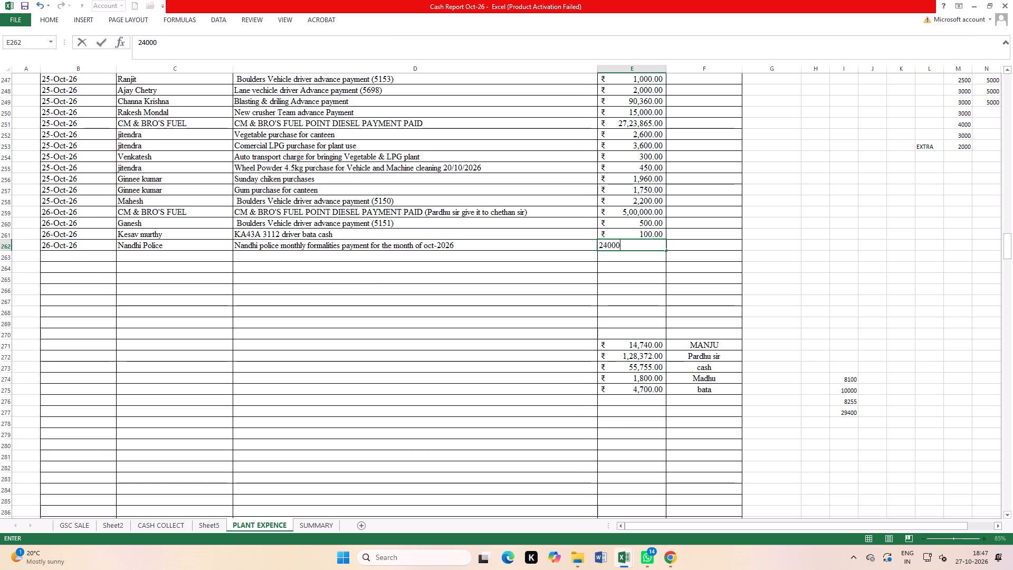
key(Return)
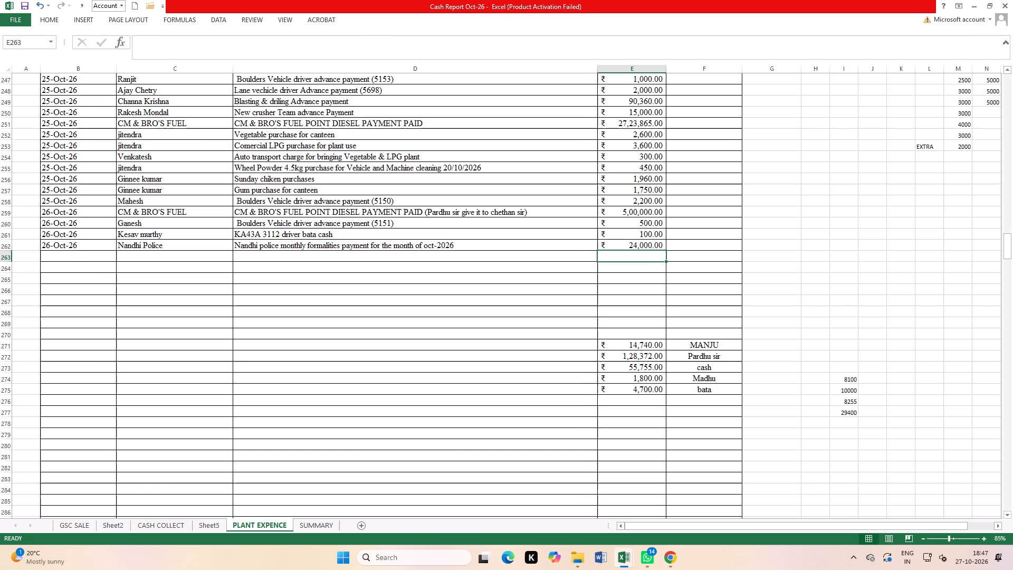
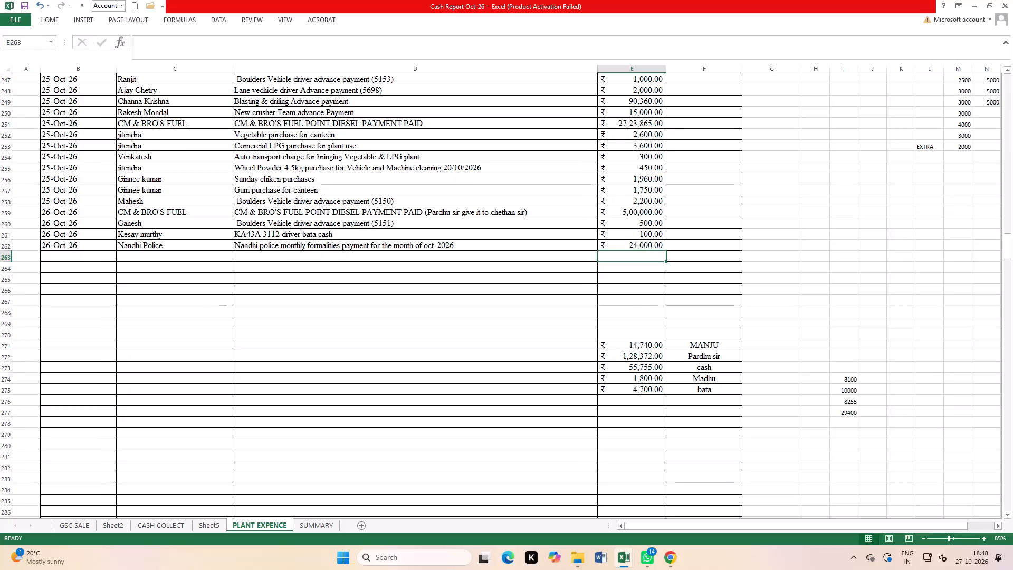
Start the row 263 entry with the lane vehicle driver advance description copied from row 248 and the payee Juel, completed from the earlier entries.
click(307, 94)
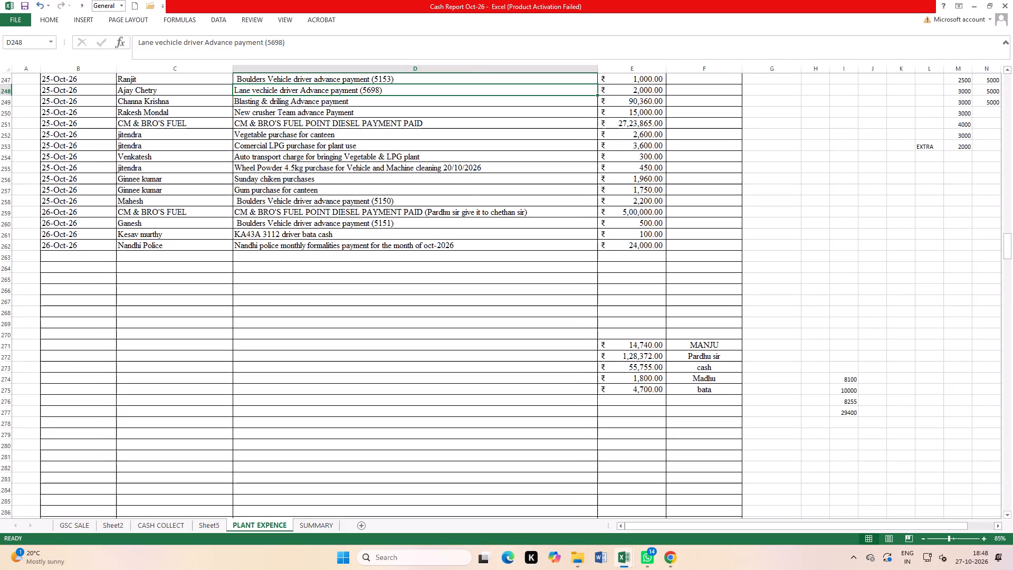
key(ctrl+c)
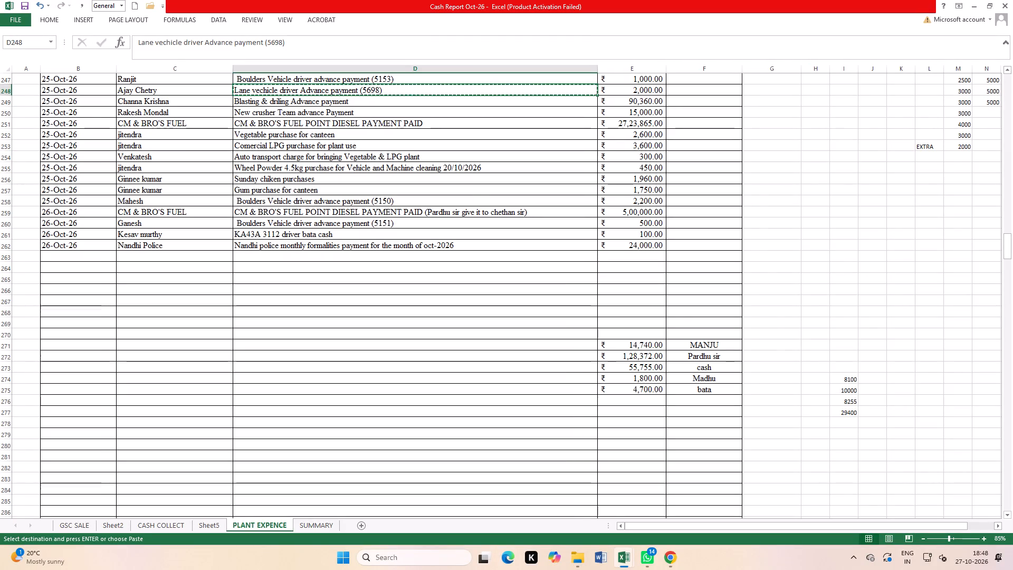
click(330, 253)
key(ctrl+v)
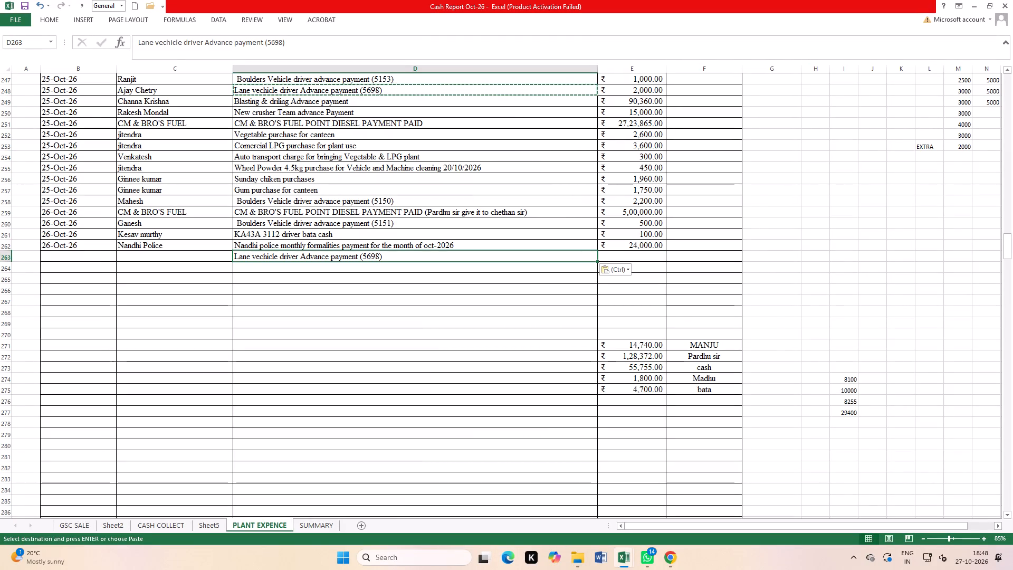
click(208, 256)
text(ju)
click(388, 347)
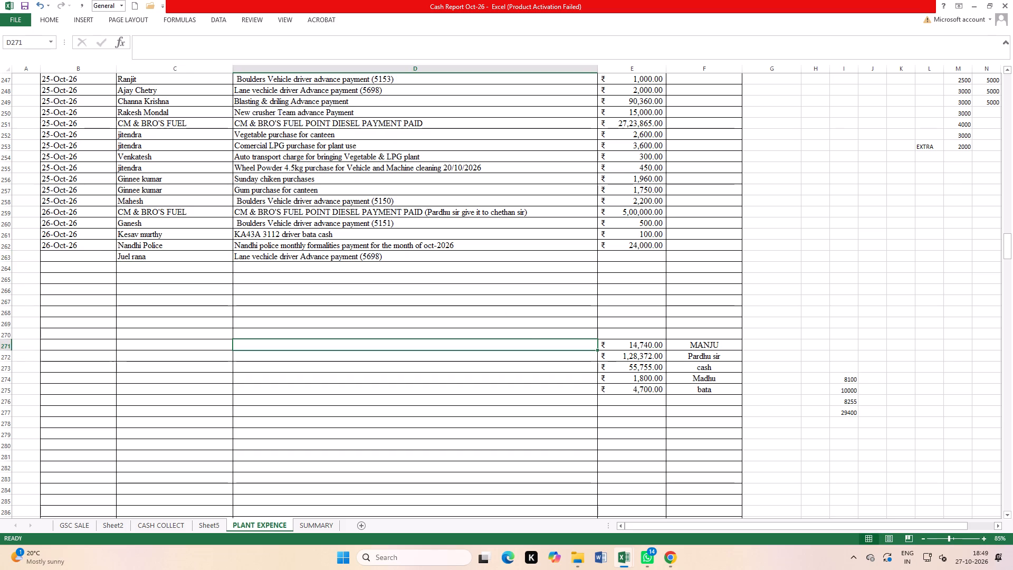
Change the vehicle number in the row 263 description to 0231.
double_click(378, 254)
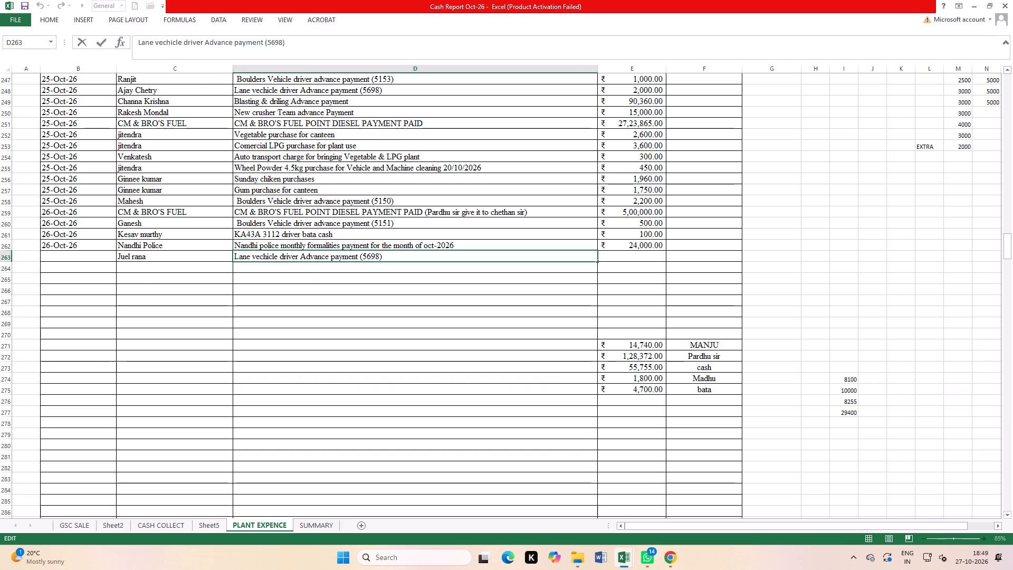
key(BackSpace)
key(BackSpace)
key(BackSpace)
key(BackSpace)
text(0231)
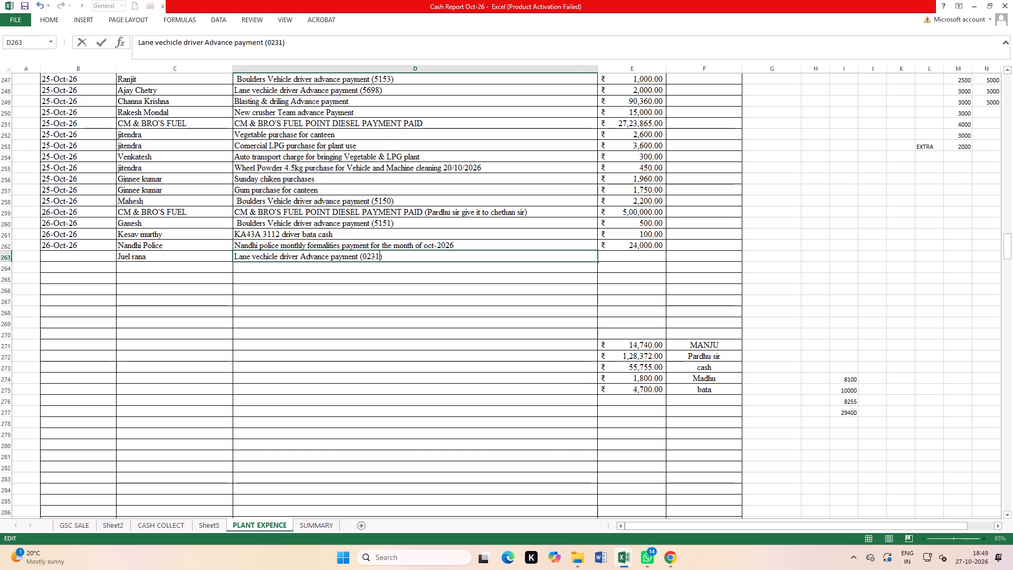
click(393, 333)
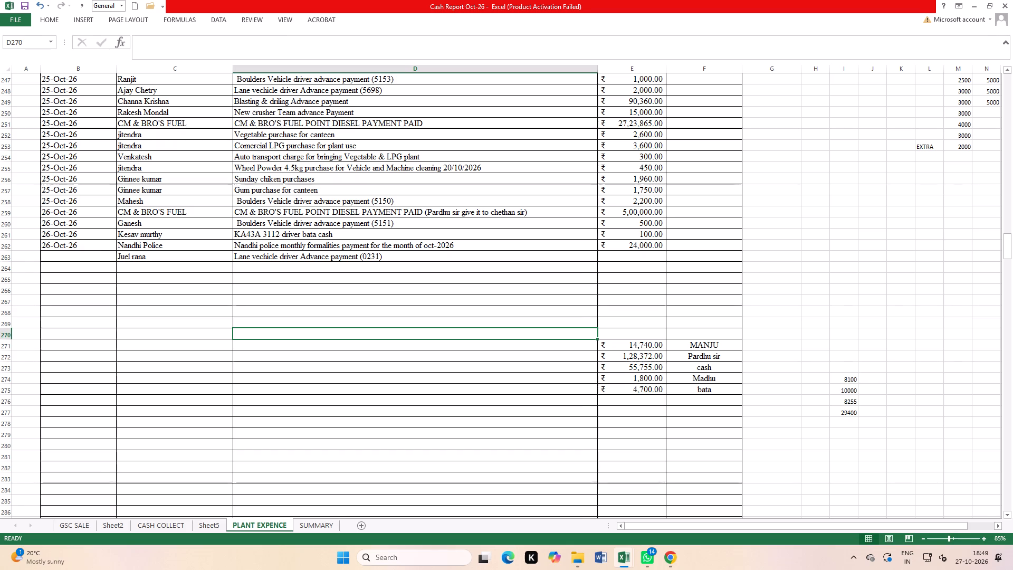
Fill the row 263 date with 26-Oct-26 from the row above.
click(82, 255)
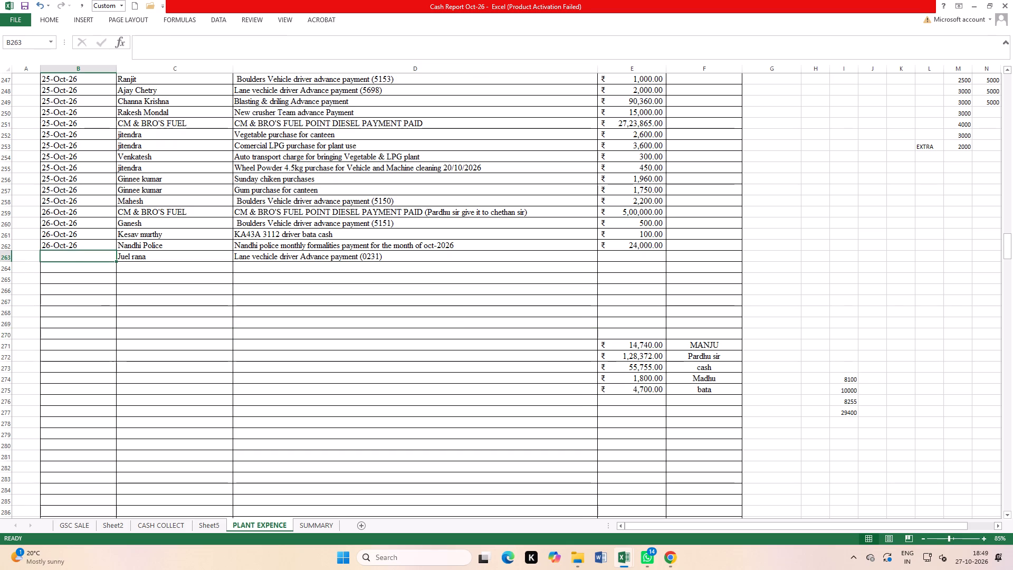
key(ctrl+d)
click(168, 325)
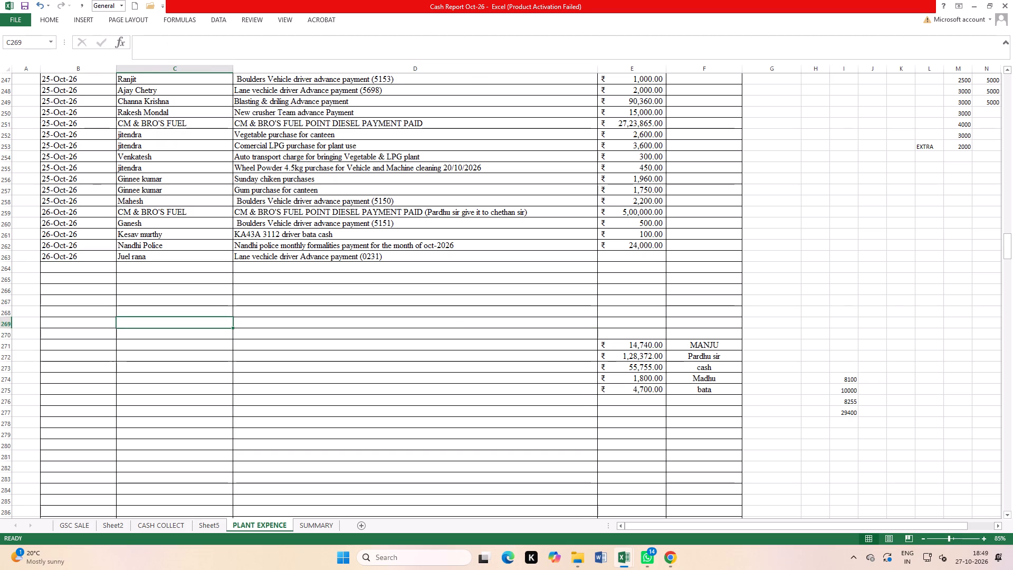
Start the row 264 entry with the date 26-Oct-26 from the row above and the payee Ajay, completed from the earlier entries.
click(75, 269)
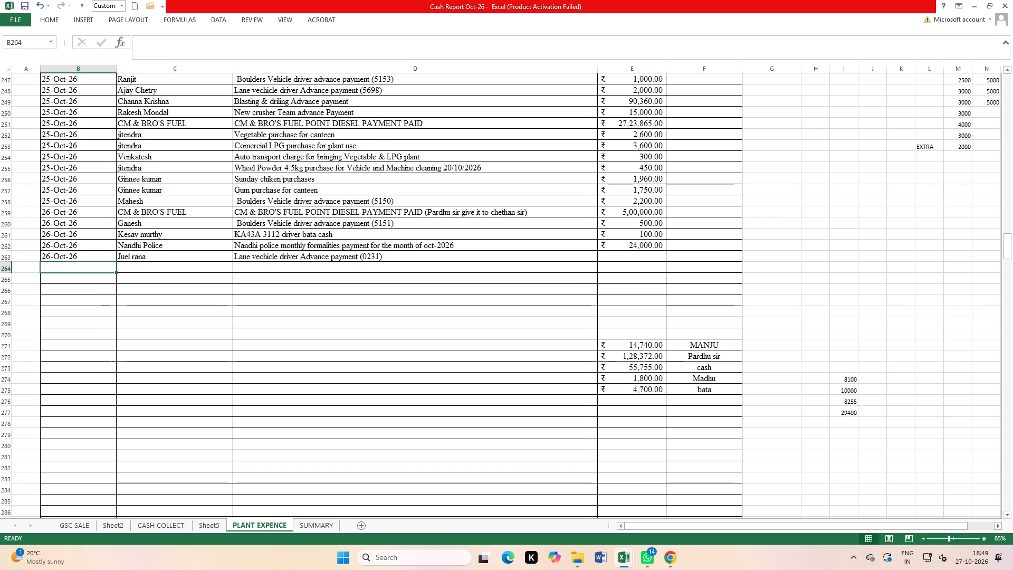
key(ctrl+d)
click(155, 267)
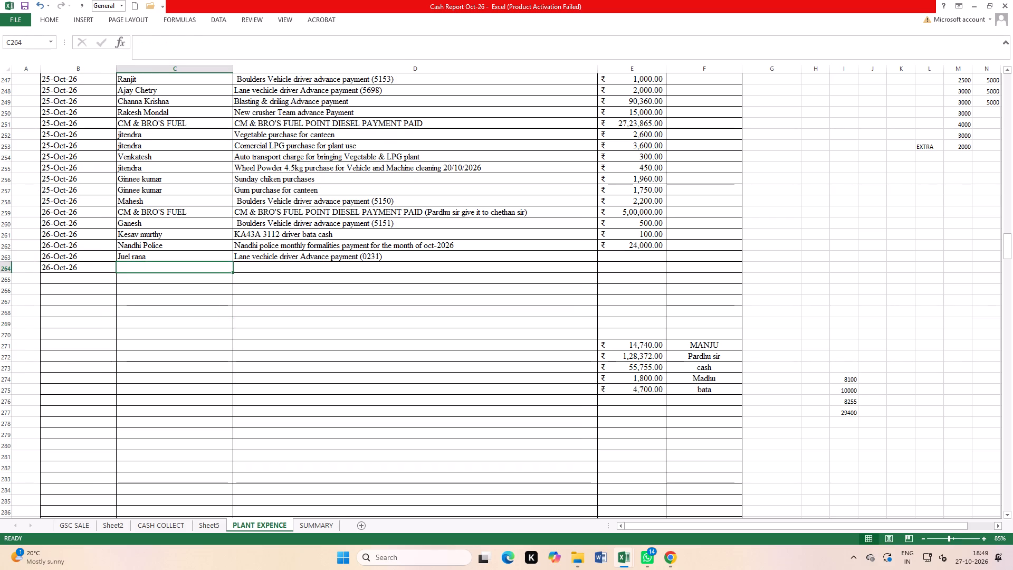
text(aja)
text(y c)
click(257, 314)
click(262, 267)
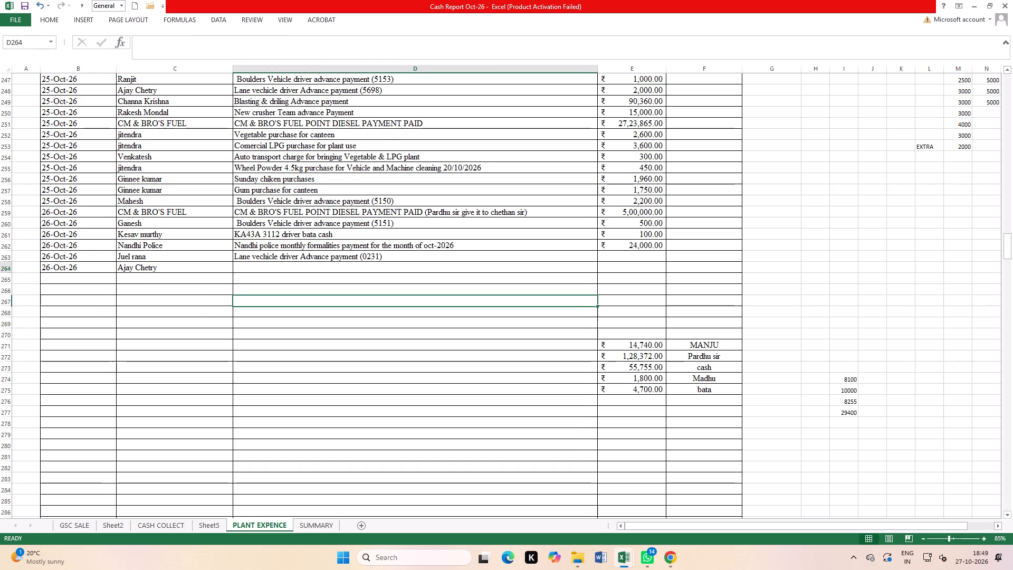
key(ctrl+d)
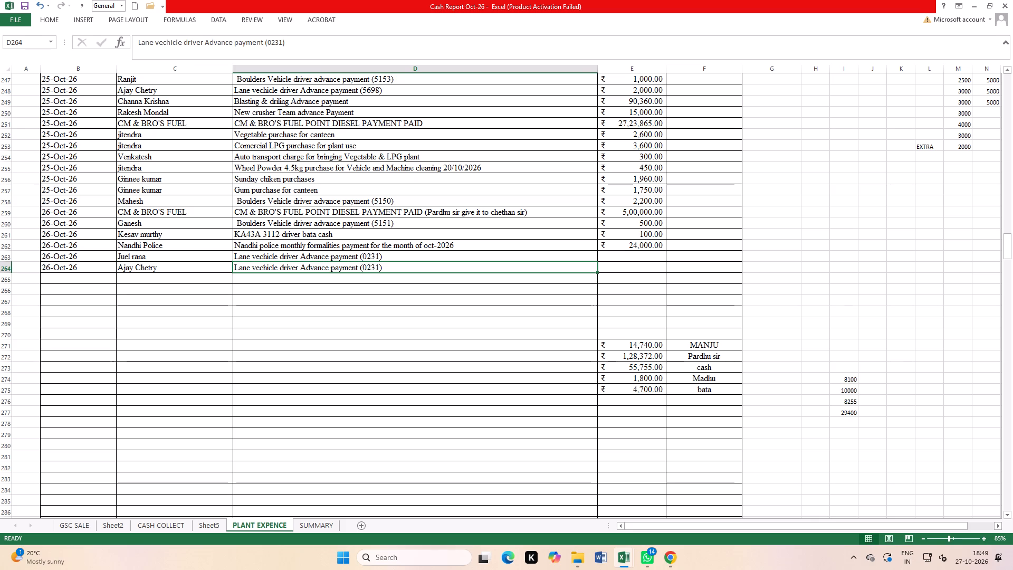
double_click(377, 266)
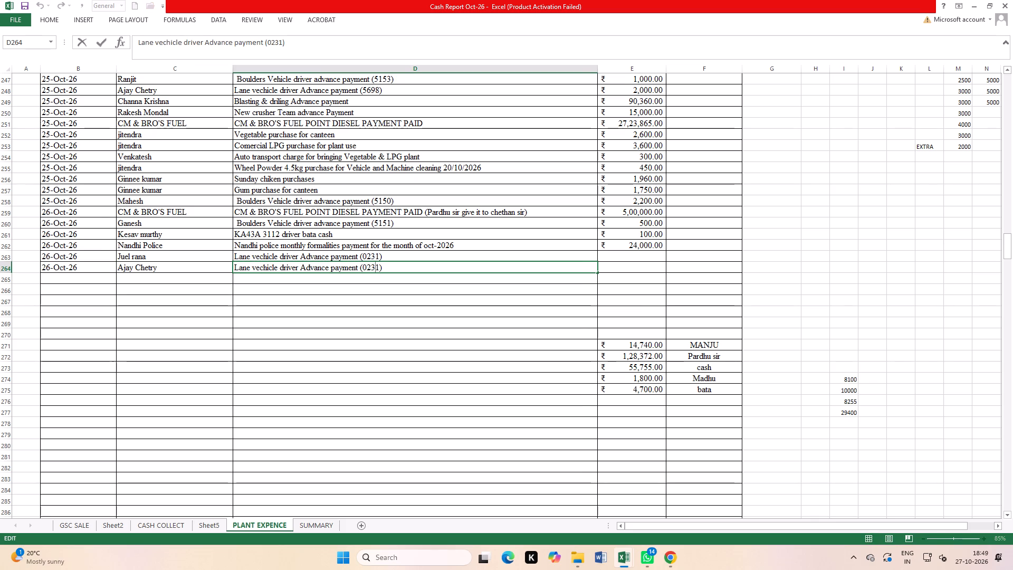
key(Right)
key(BackSpace)
key(BackSpace)
key(BackSpace)
key(BackSpace)
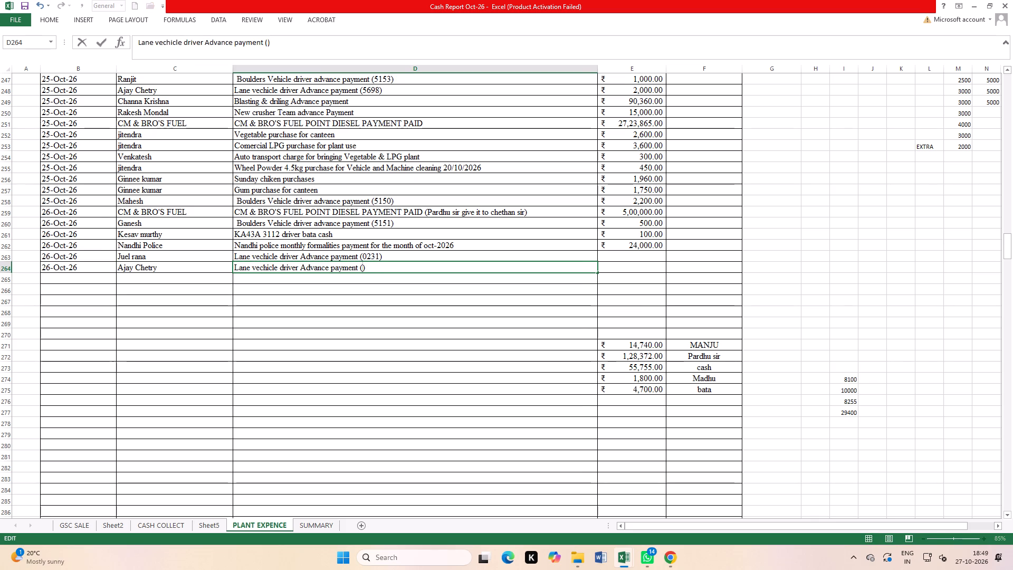
text(5698)
click(628, 271)
Enter the driver advance amounts: 5000 in row 263 and 200 in row 264.
click(628, 259)
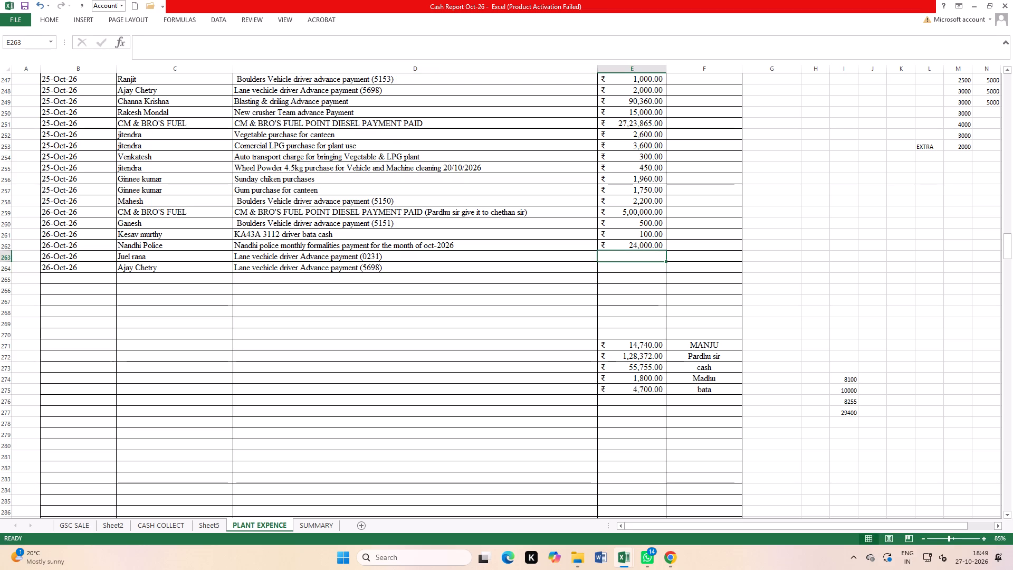
text(5000)
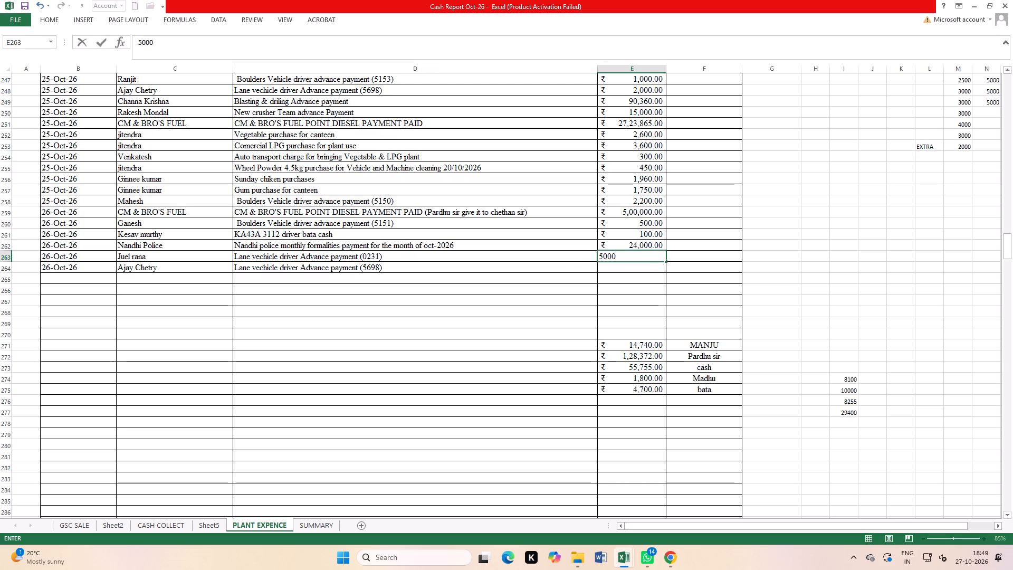
key(Return)
text(200)
key(Return)
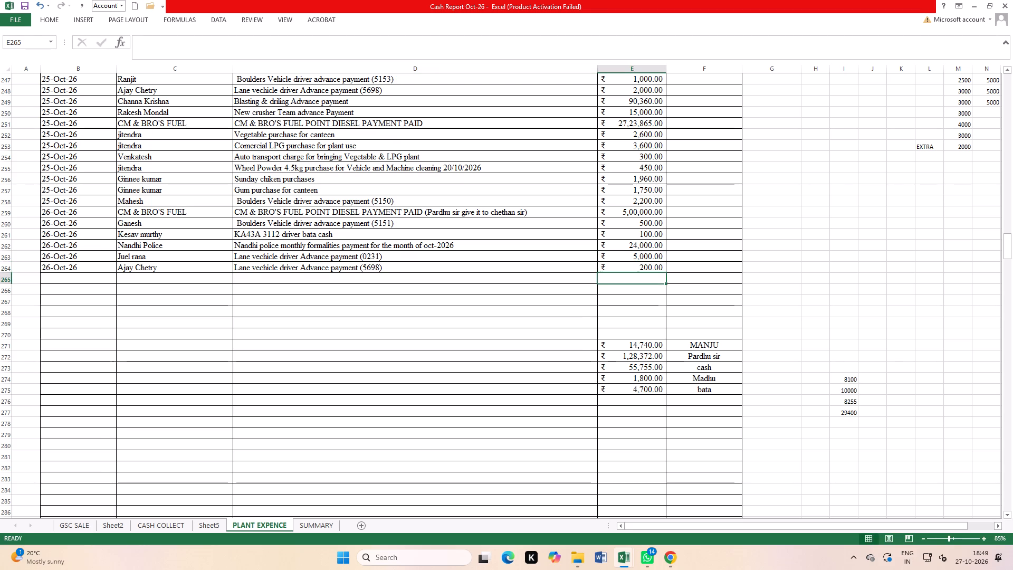
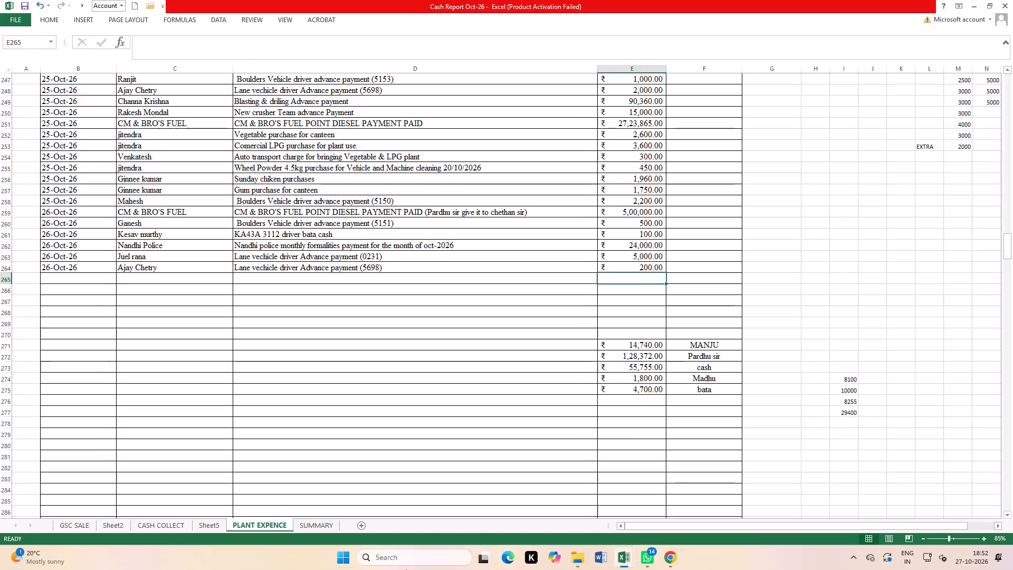
Start the row 265 entry with the date 26-Oct-26 from the row above and the payee Saritha.
click(63, 281)
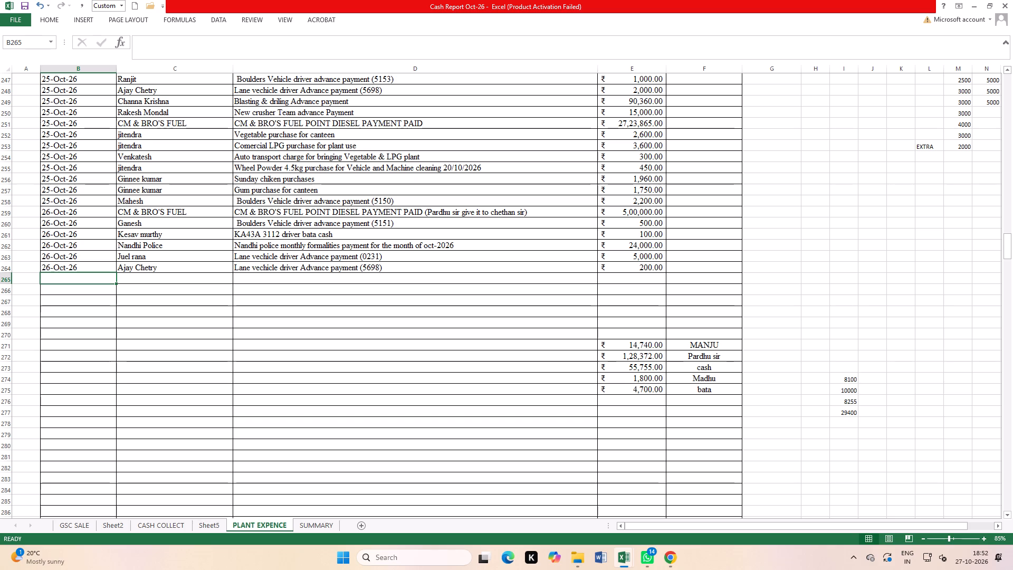
key(ctrl+d)
click(163, 280)
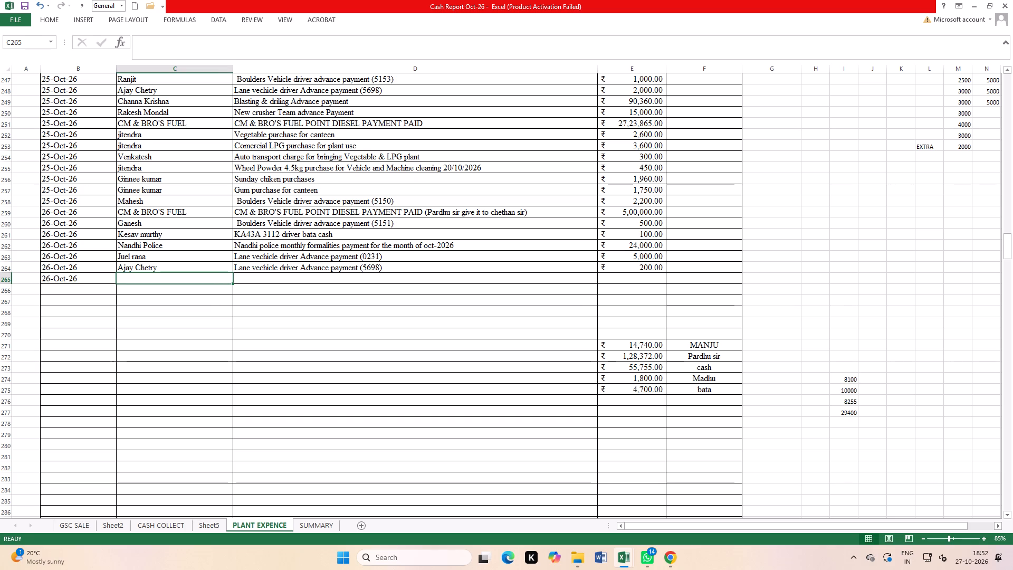
text(ari)
key(t)
text(ha)
key(space)
key(Right)
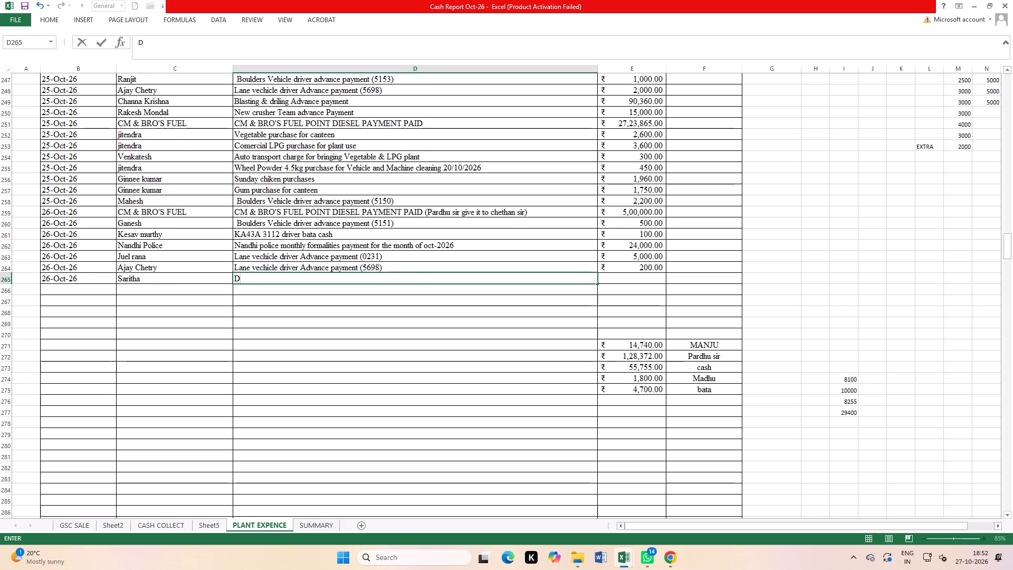
Enter the row 265 description as "Dispatcher Roomrent payment for the month of Sep-2026".
text(ispatcher)
key(space)
text(oom)
text(re)
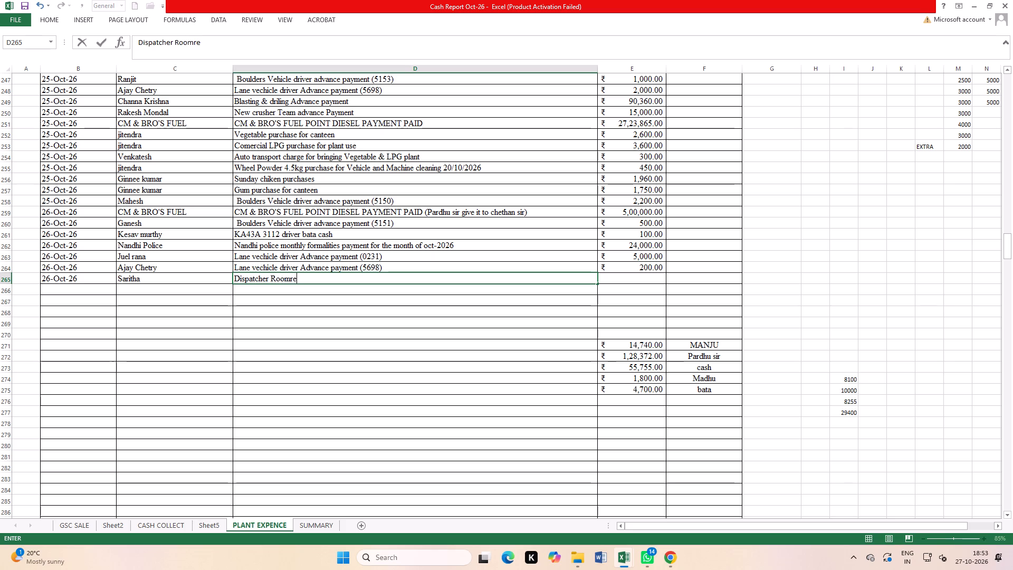
text(nt for)
key(space)
key(BackSpace)
key(BackSpace)
key(BackSpace)
key(BackSpace)
text(payment for the month)
key(space)
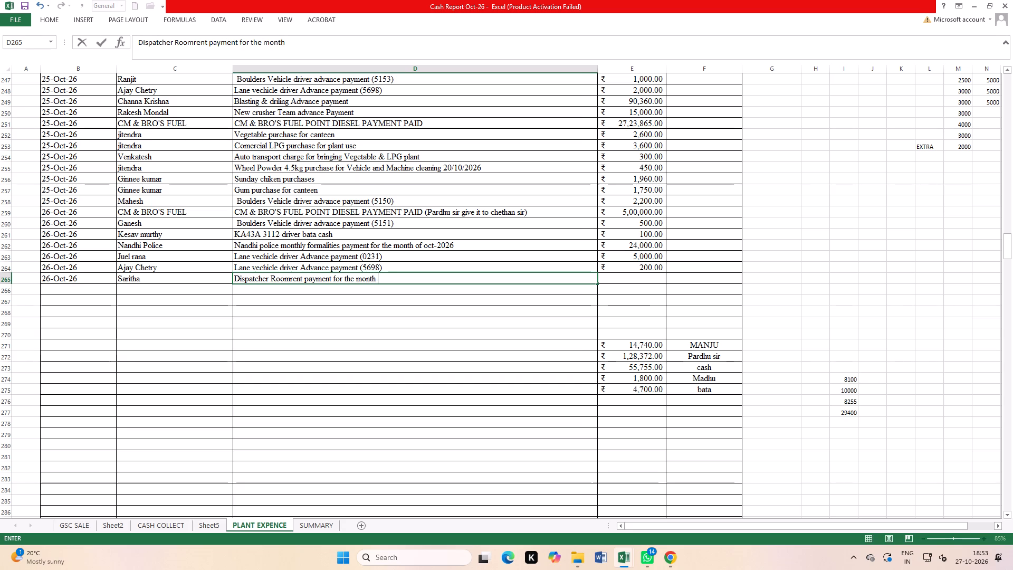
text(of)
key(space)
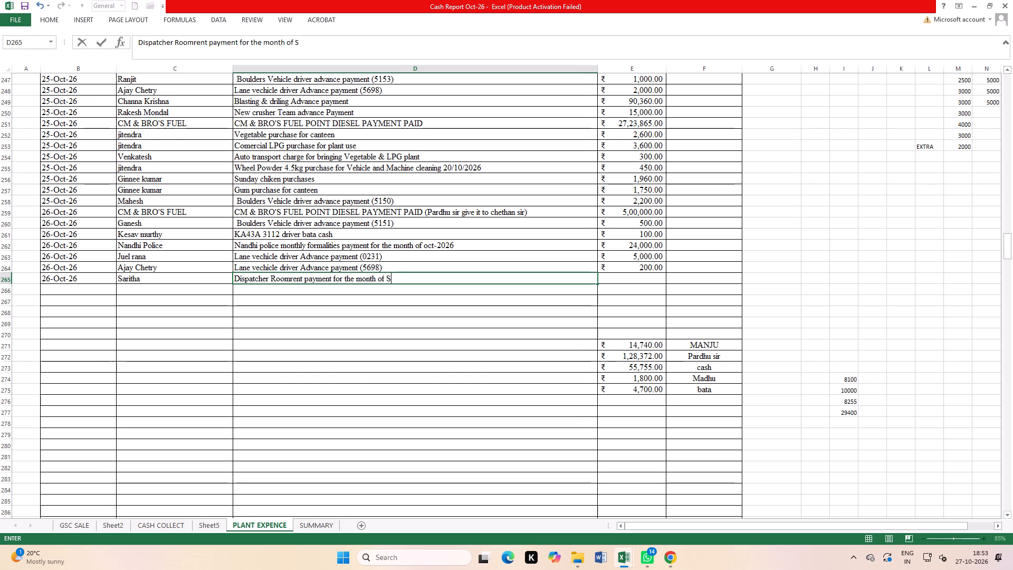
text(ep)
text(-2026)
click(450, 382)
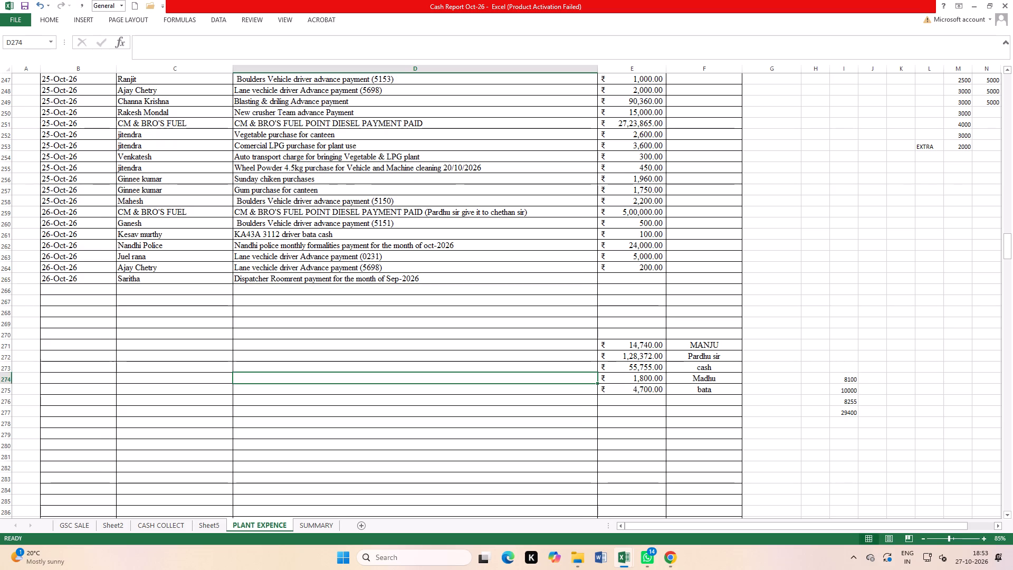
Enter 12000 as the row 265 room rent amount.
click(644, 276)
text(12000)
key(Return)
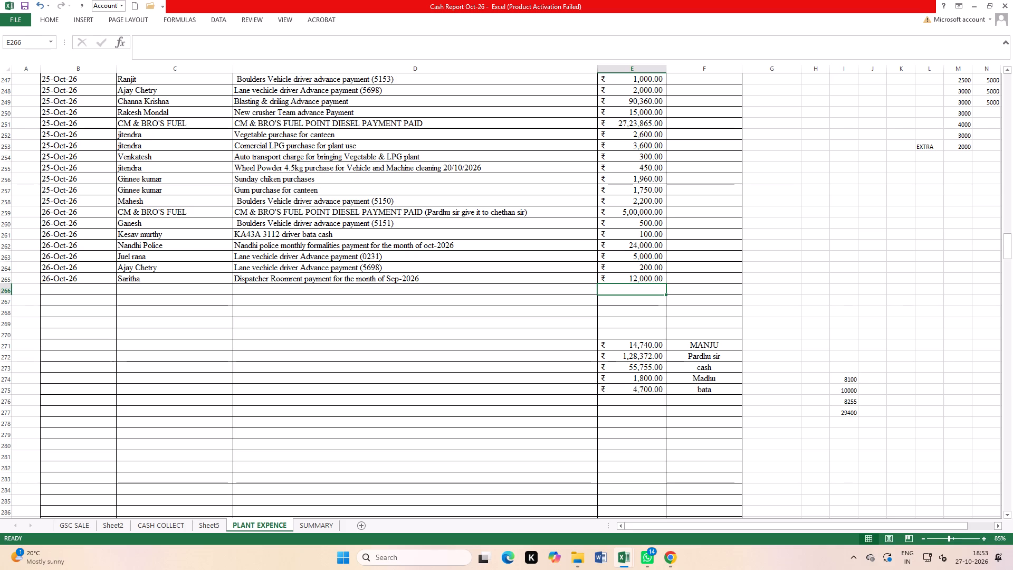
Correct the row 265 room rent entry to the date 27-Oct-26 and the amount 5000.
double_click(50, 280)
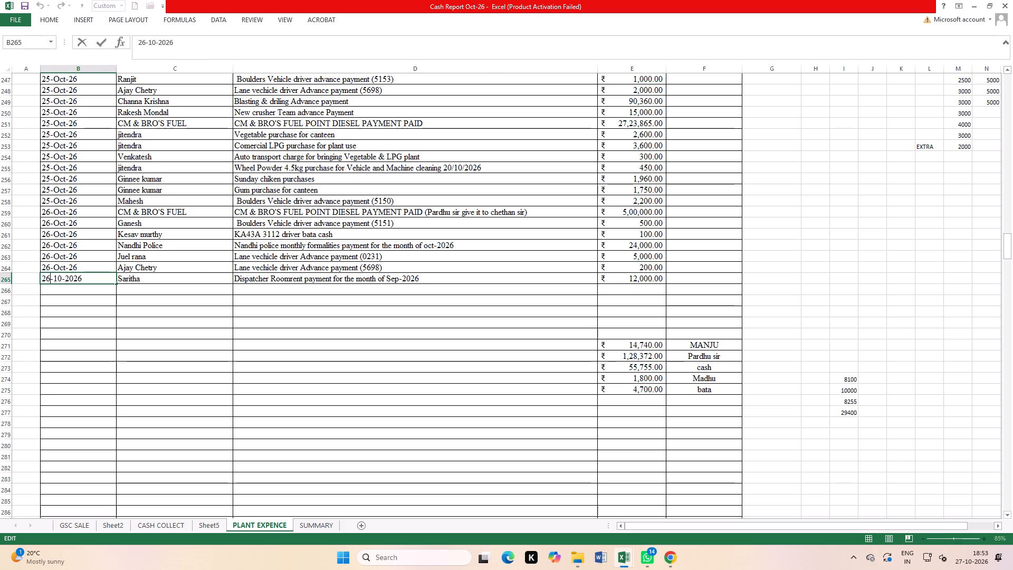
key(BackSpace)
key(7)
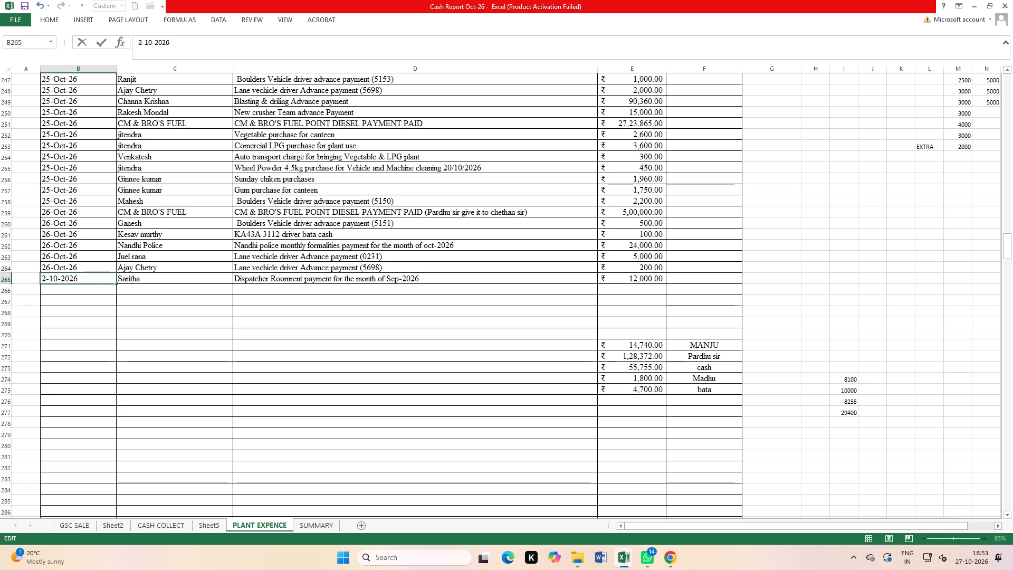
click(422, 335)
click(646, 281)
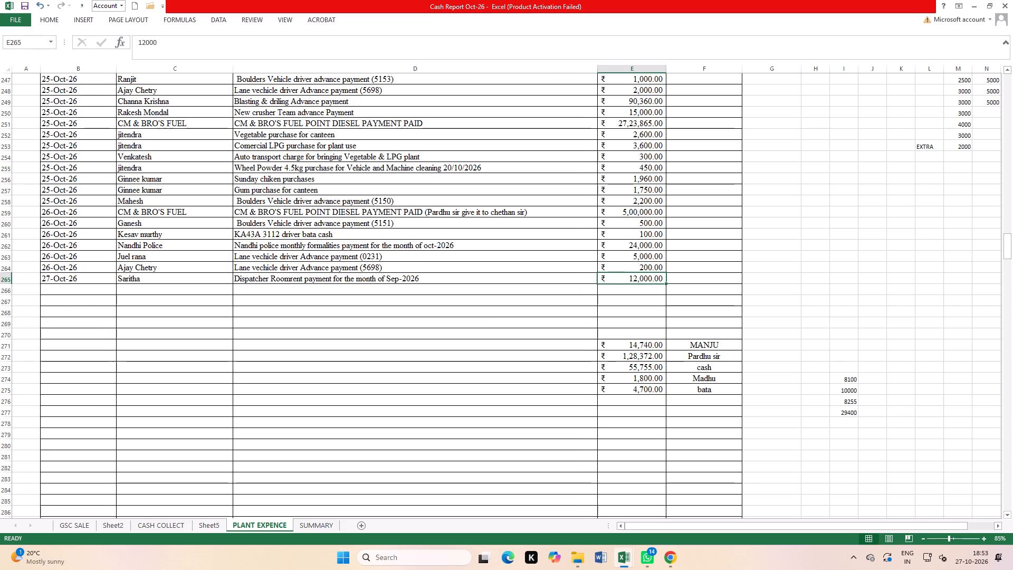
text(5000)
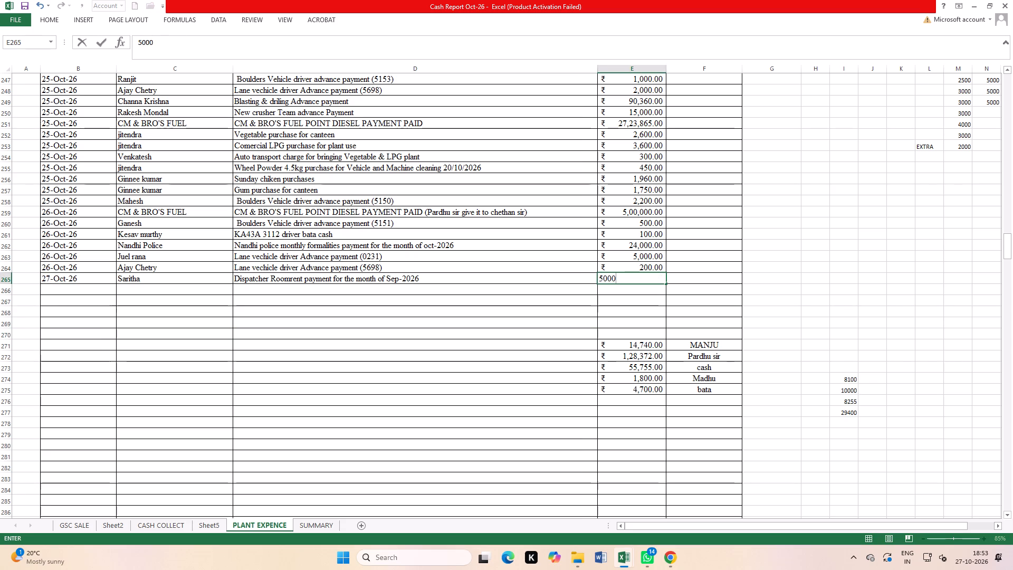
click(546, 389)
Insert a blank row above the dispatcher room rent entry.
click(0, 278)
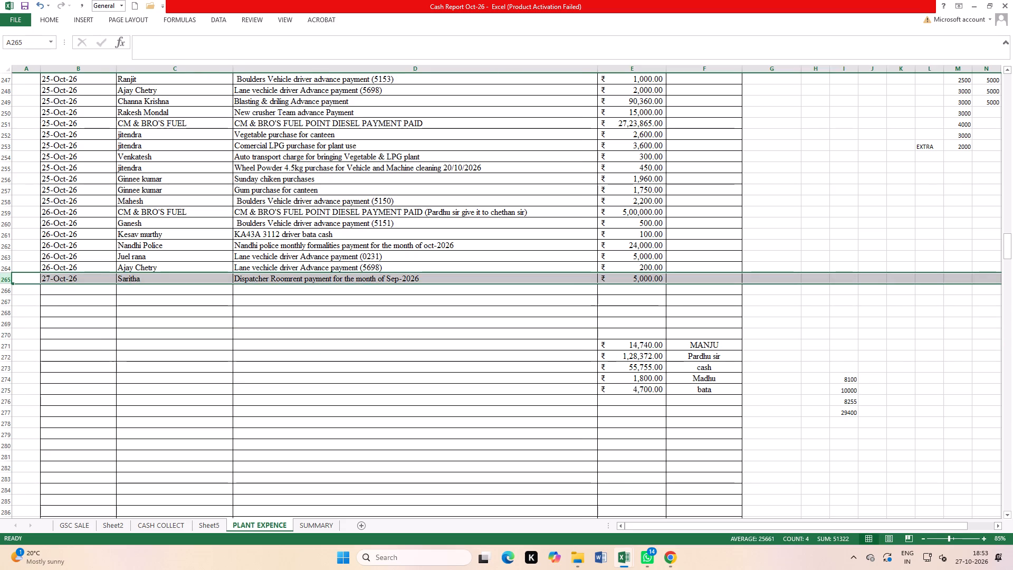
key(ctrl+plus)
click(188, 317)
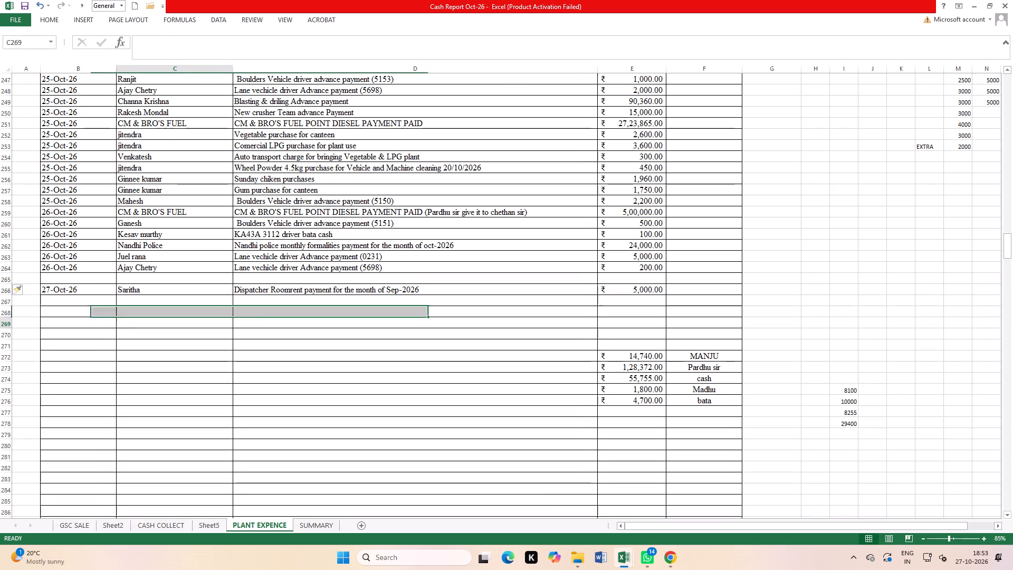
Fill the new row 265 with the date 26-Oct-26 from the row above and the payee Channa, completed from the earlier entries.
drag(70, 271, 74, 277)
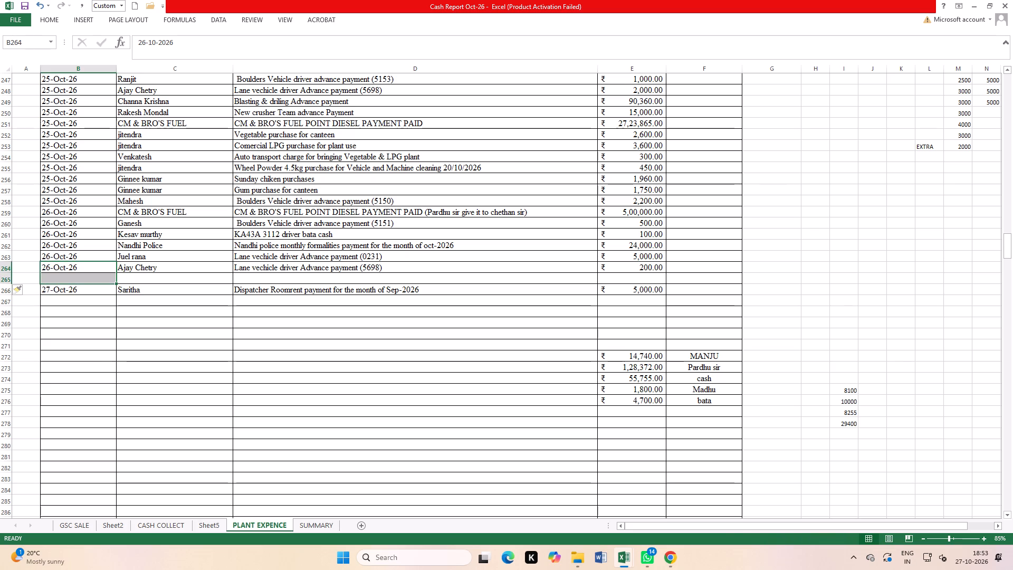
key(ctrl+d)
click(146, 282)
key(c)
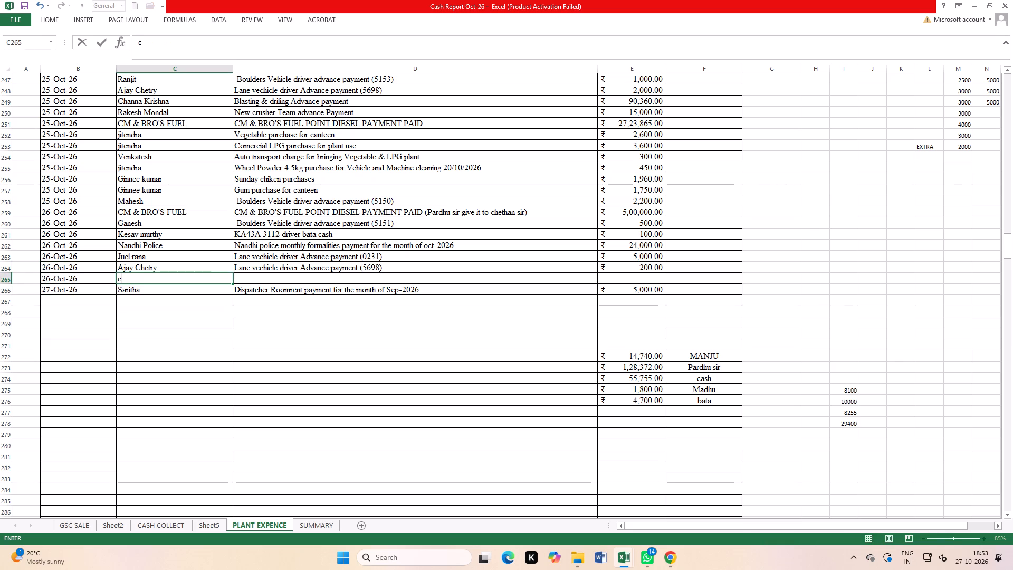
text(hnna)
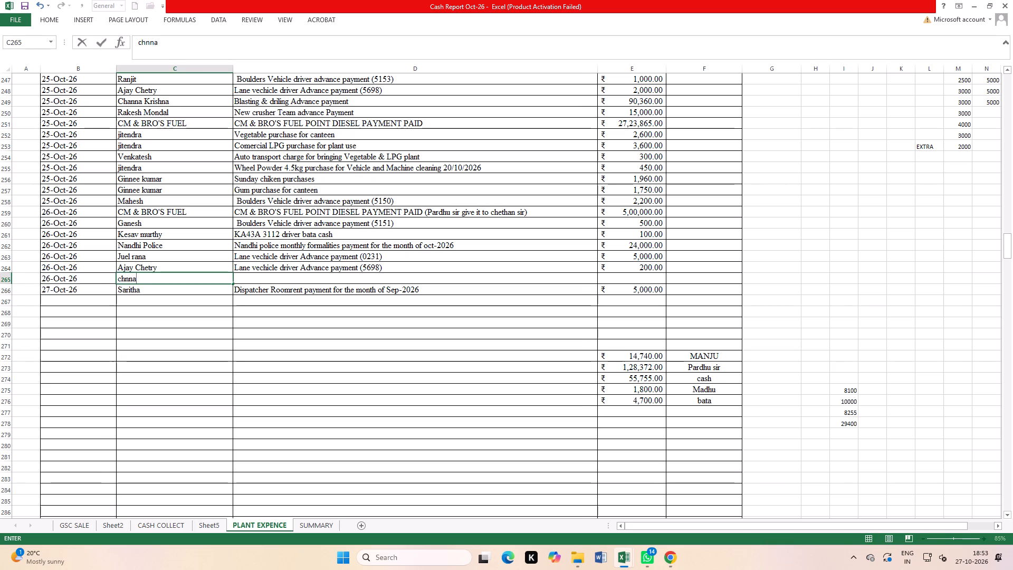
key(BackSpace)
key(BackSpace)
key(BackSpace)
text(ann)
key(Right)
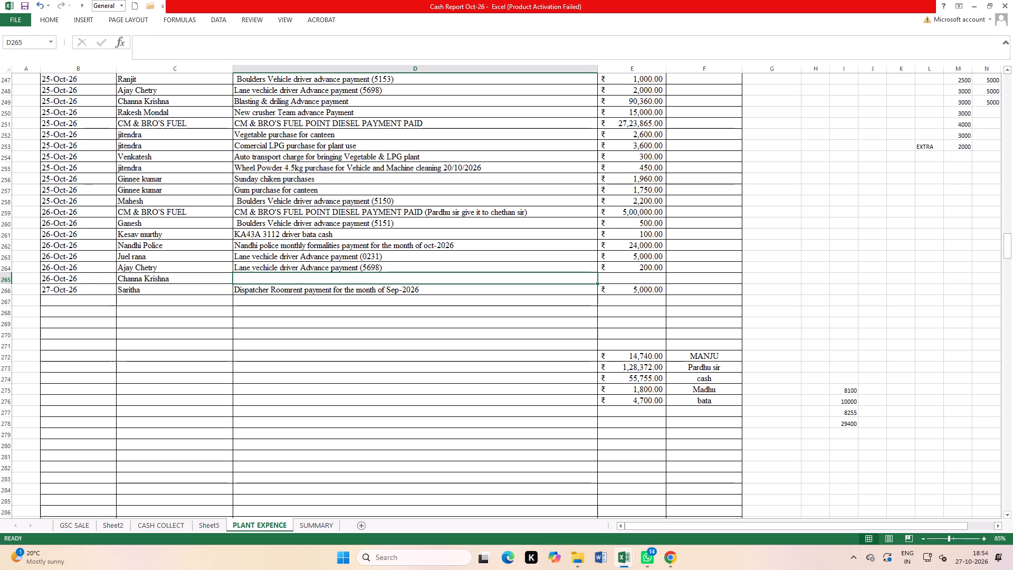
Complete row 265 with the earlier description "Blasting & driling Advance payment" and the amount 12000.
text(bl)
key(Right)
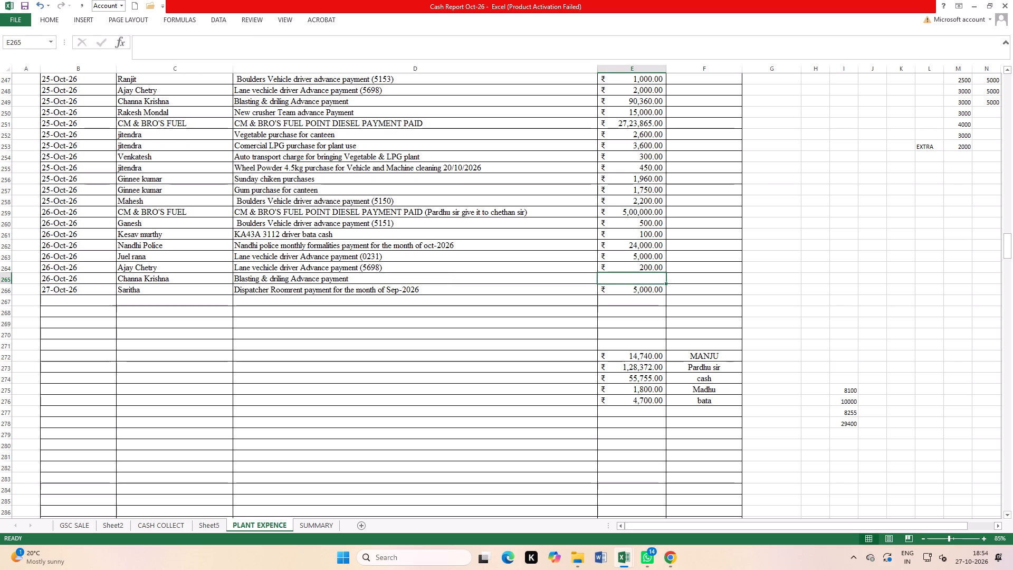
text(12000)
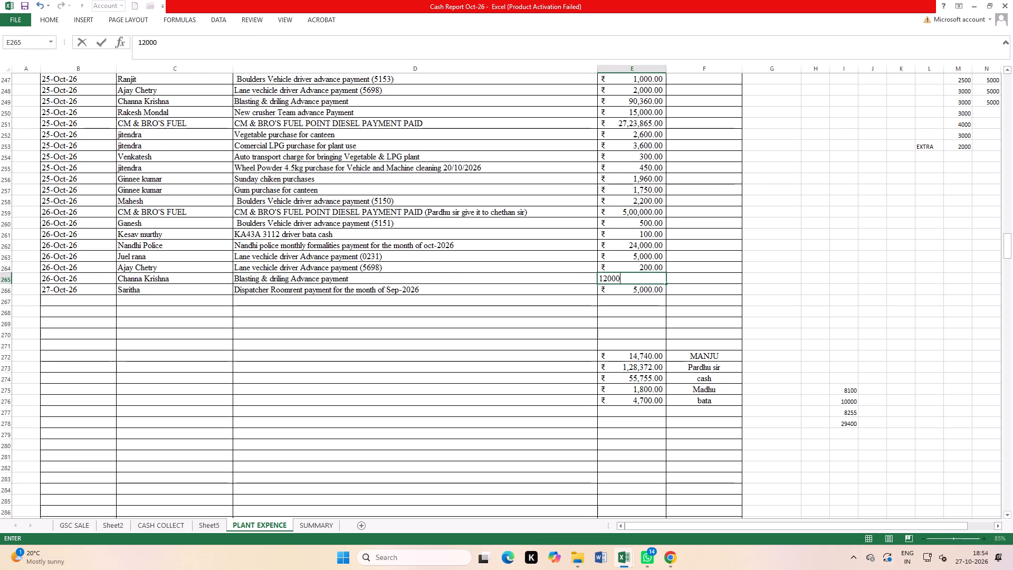
key(Return)
click(475, 337)
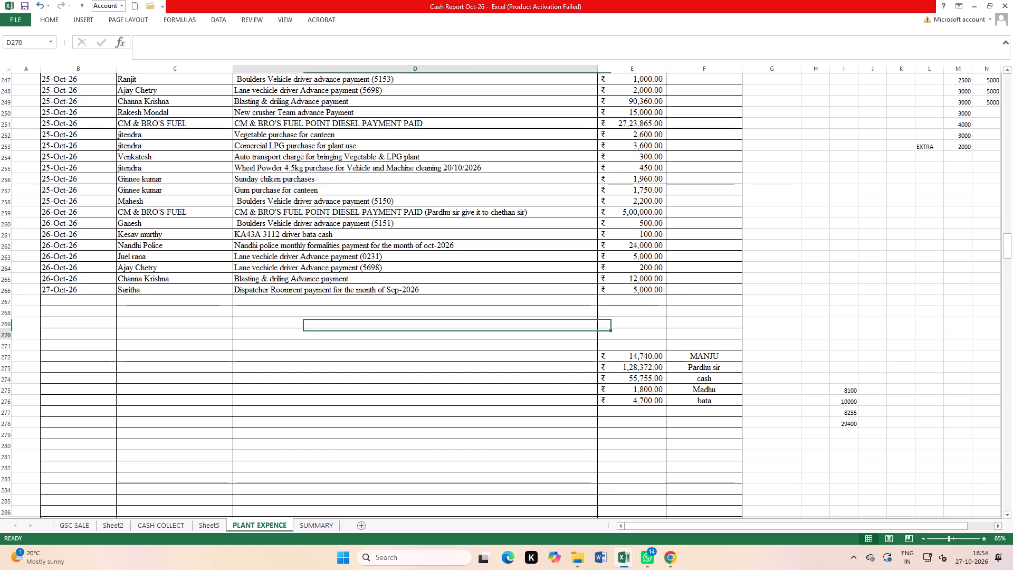
Save the cash report workbook.
triple_click(24, 4)
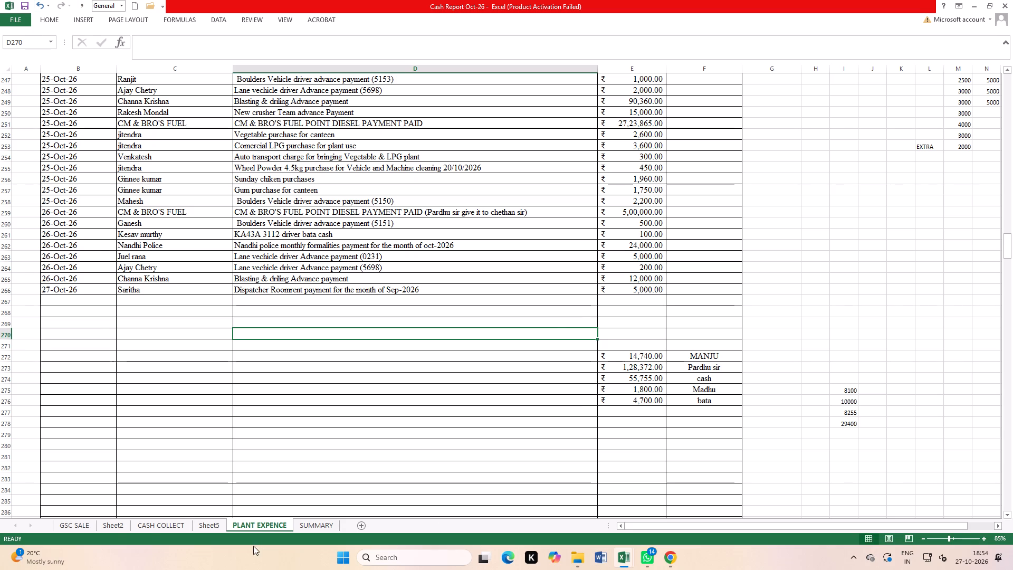
Turn on filtering for the header row of the GSC SALE sheet, from SL .NO to Total Amount.
click(78, 523)
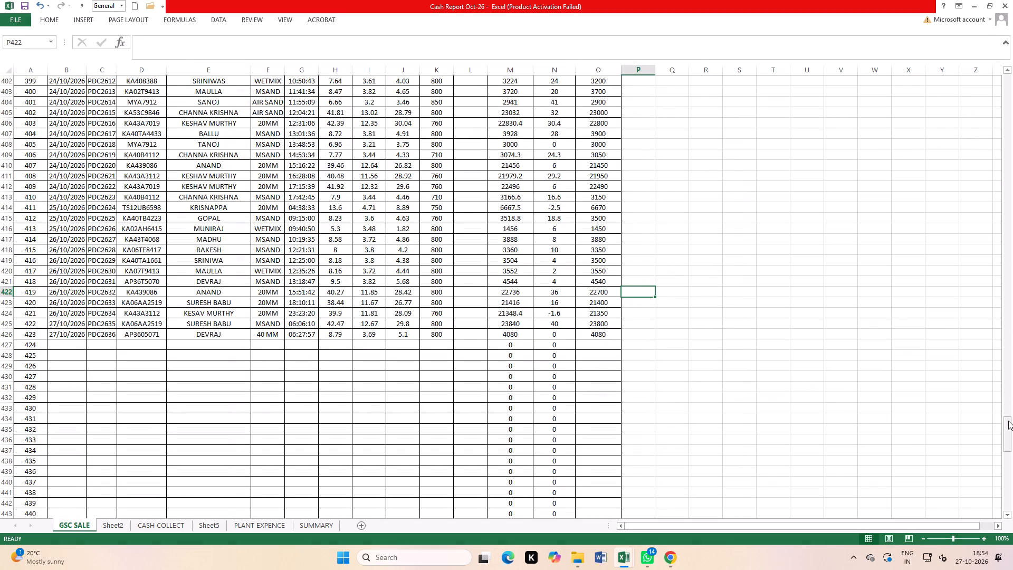
drag(1008, 421, 1012, 0)
click(450, 279)
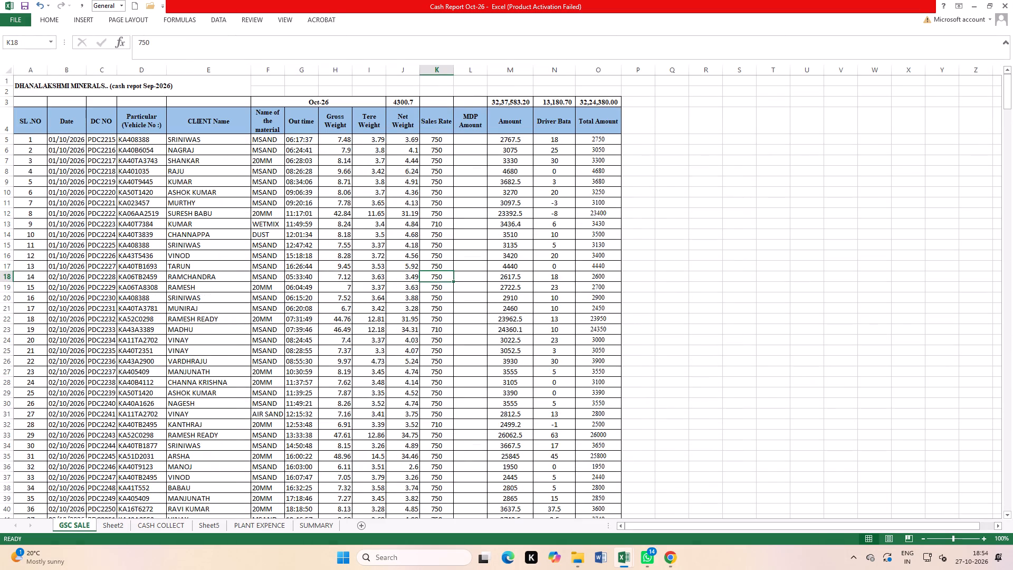
drag(17, 121, 581, 125)
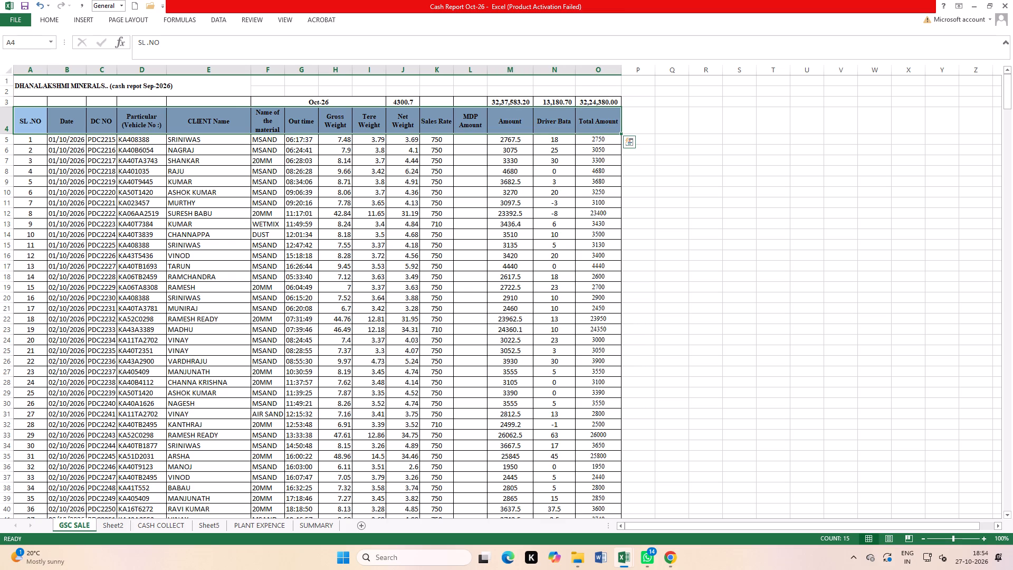
click(216, 25)
click(275, 47)
drag(235, 263, 235, 269)
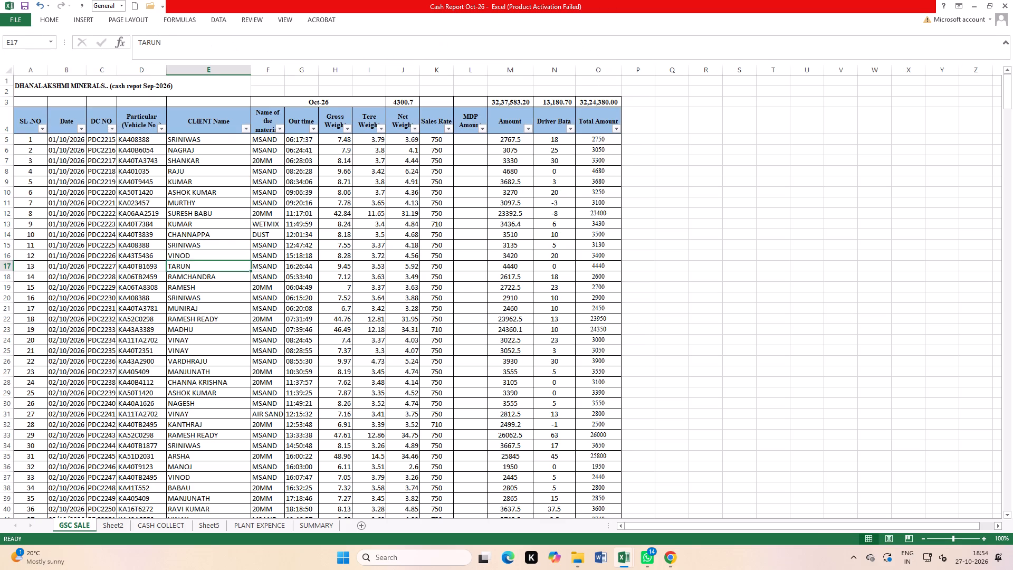
Filter the GSC SALE dates to 25/10/2026 only and compare the total amount with that day's entry in CASH COLLECT.
click(83, 133)
click(44, 232)
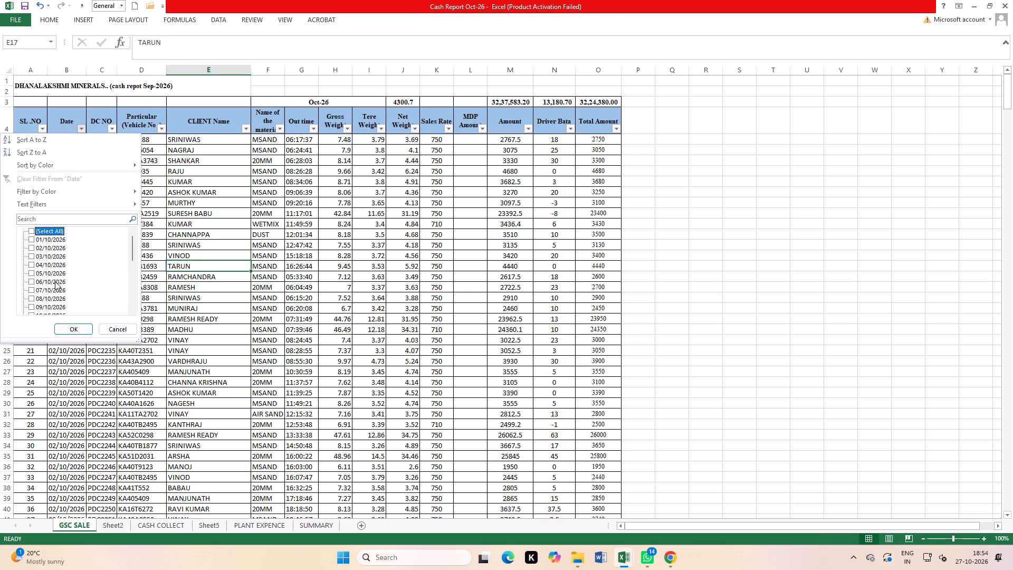
scroll(54, 296, down, 17)
click(49, 282)
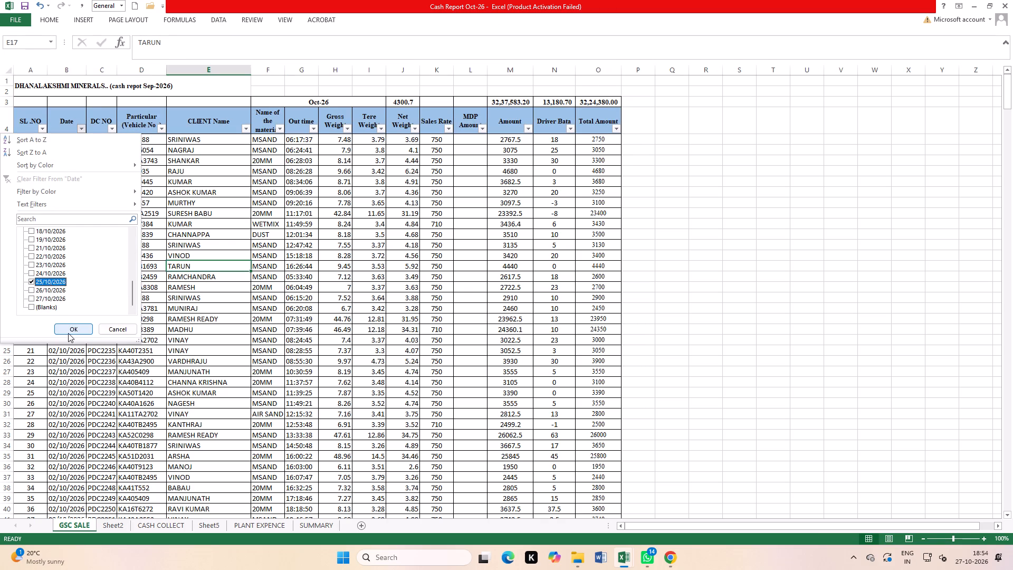
click(69, 325)
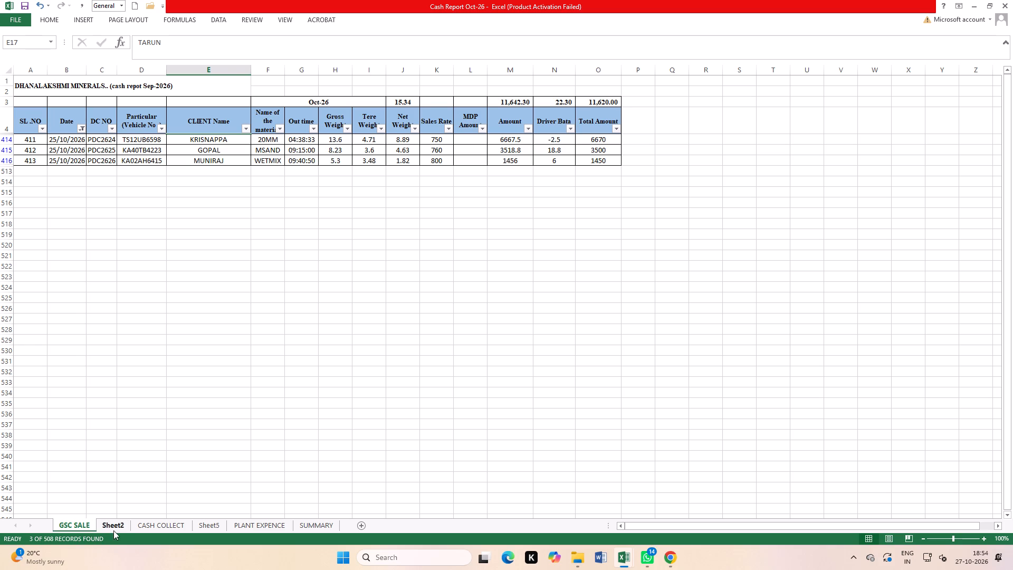
click(115, 526)
click(148, 522)
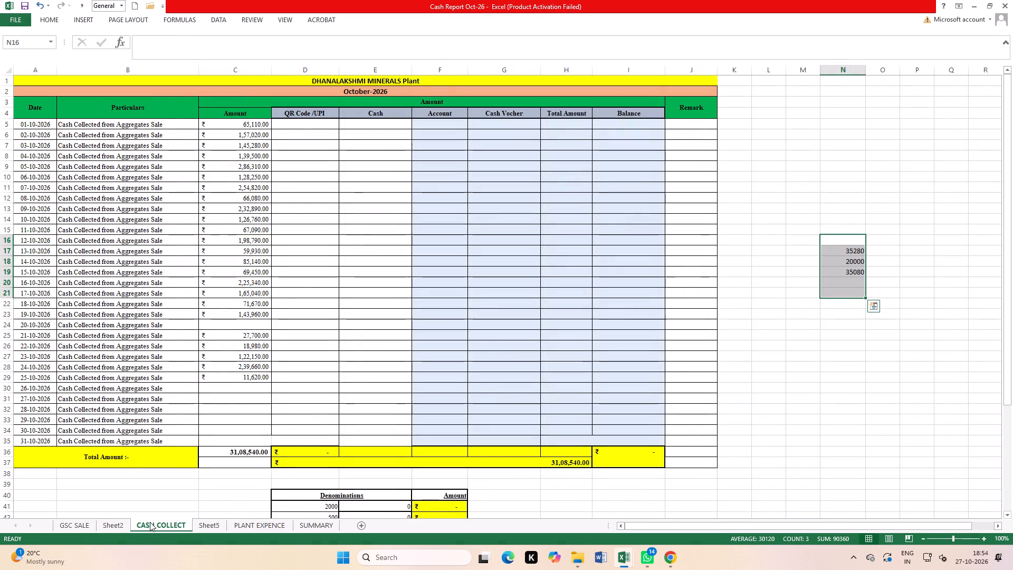
click(71, 529)
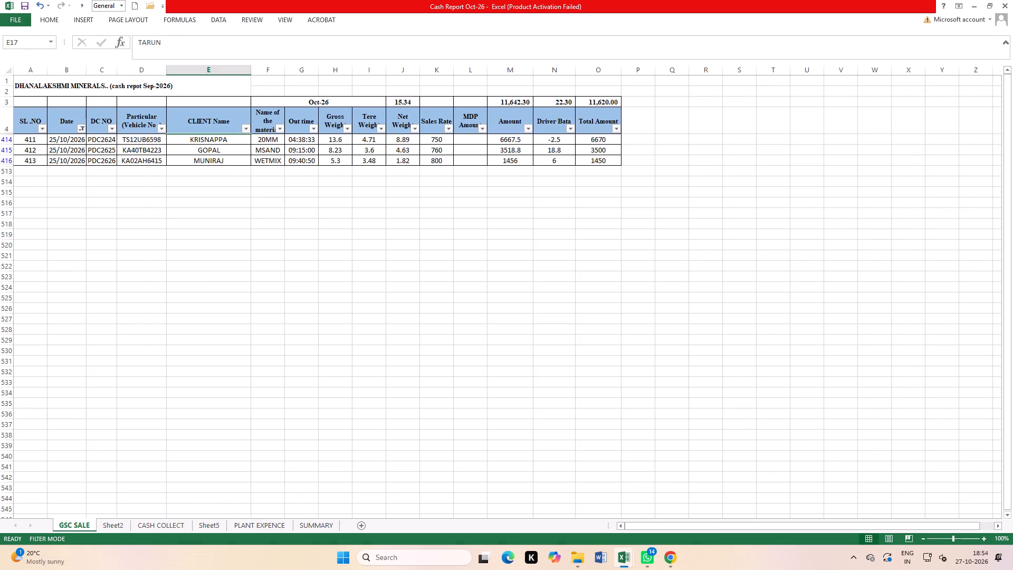
Filter the GSC SALE dates to 26/10/2026 only to get that day's total amount.
click(82, 129)
scroll(50, 296, down, 5)
click(43, 307)
scroll(49, 299, down, 1)
click(44, 292)
click(60, 325)
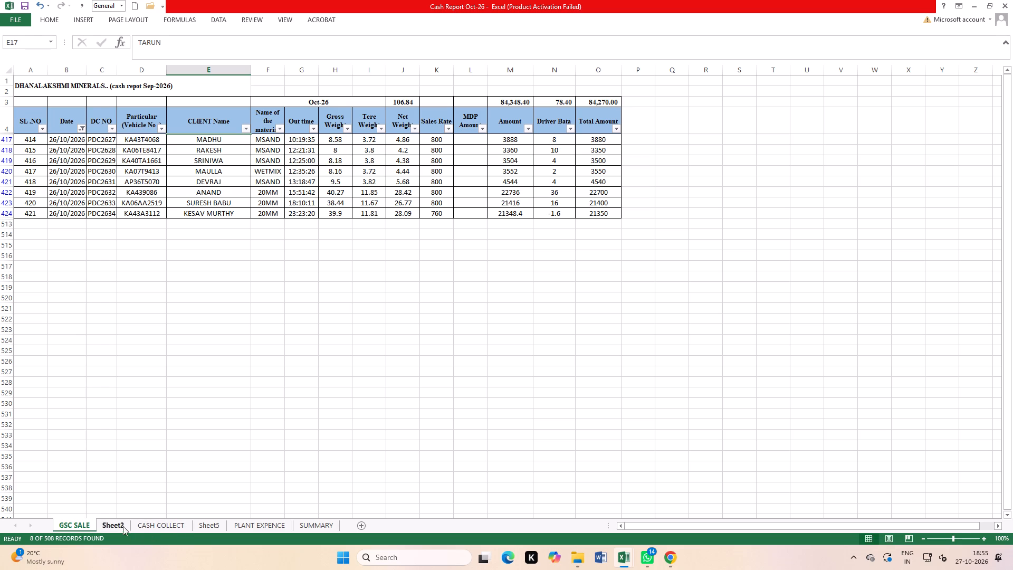
Enter 84270 as the Amount for 26-10-2026 in the CASH COLLECT sheet.
click(150, 529)
click(249, 388)
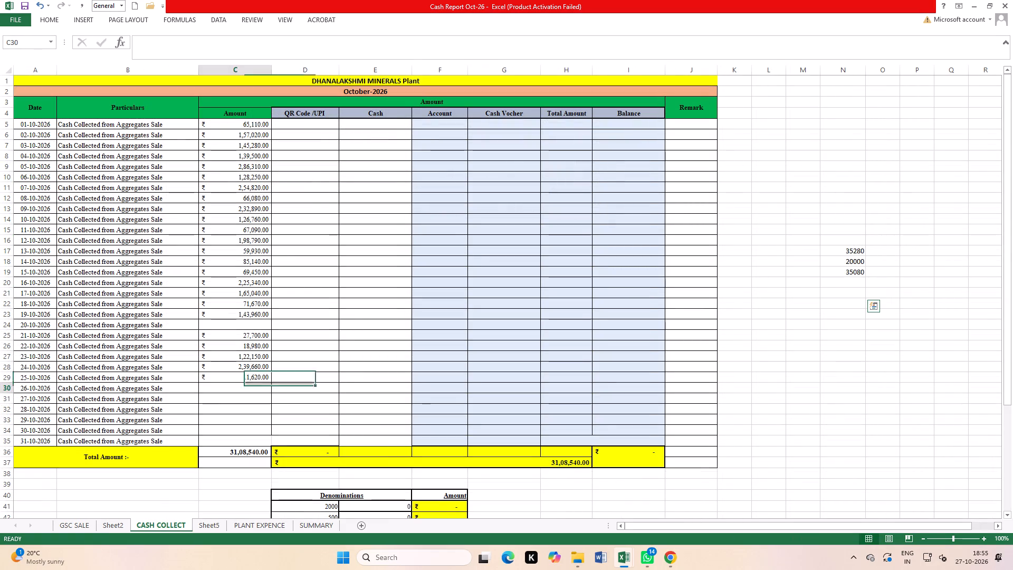
text(8472)
key(BackSpace)
key(BackSpace)
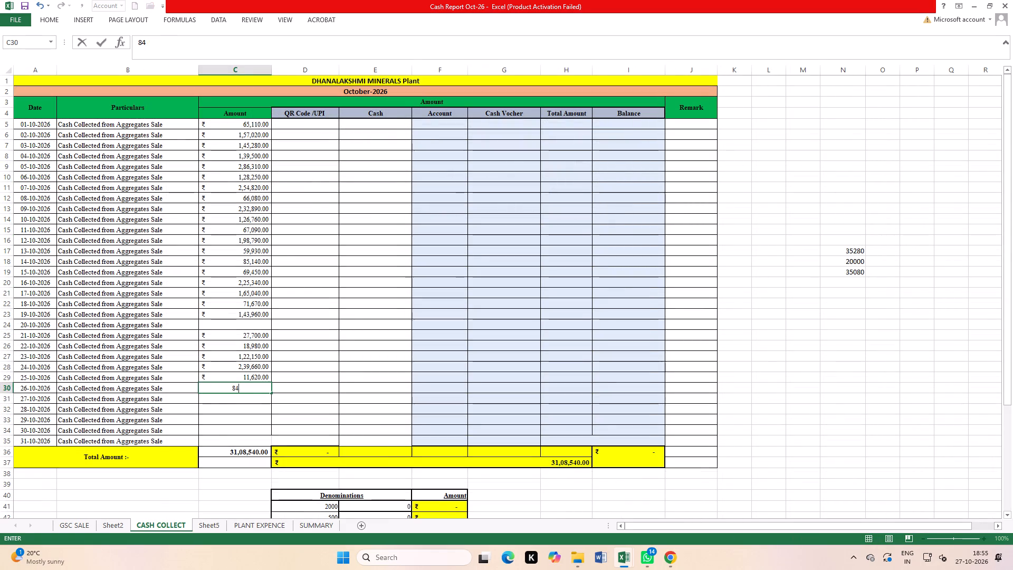
text(270)
key(Return)
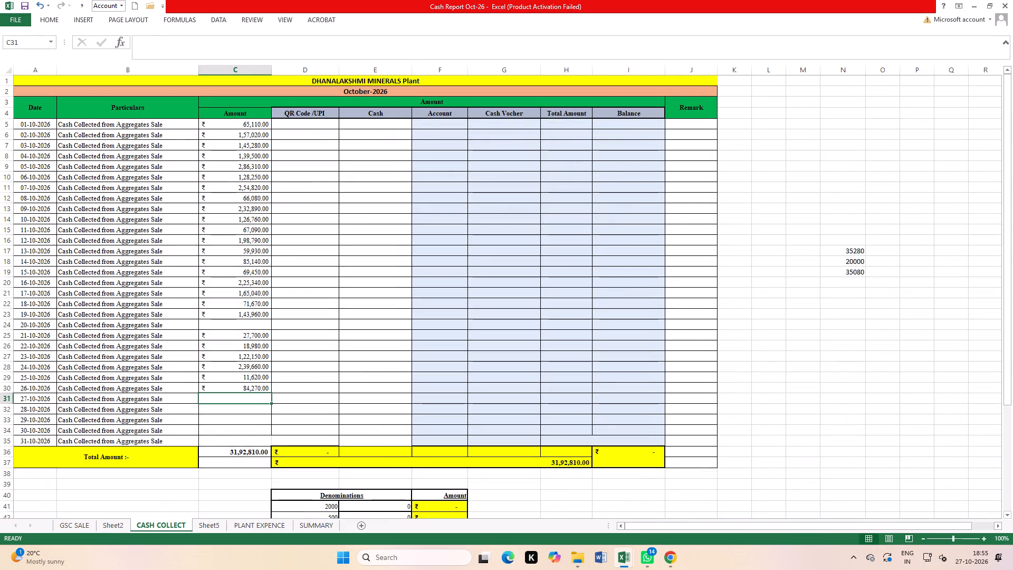
Change the GSC SALE date filter to 27/10/2026 only to get that day's total amount.
click(85, 524)
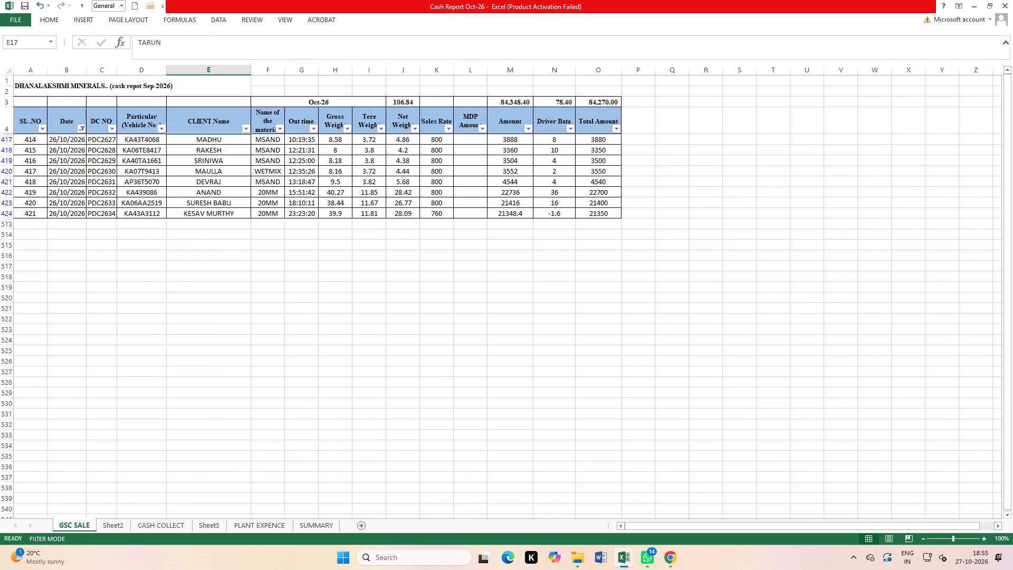
click(80, 132)
scroll(56, 299, down, 7)
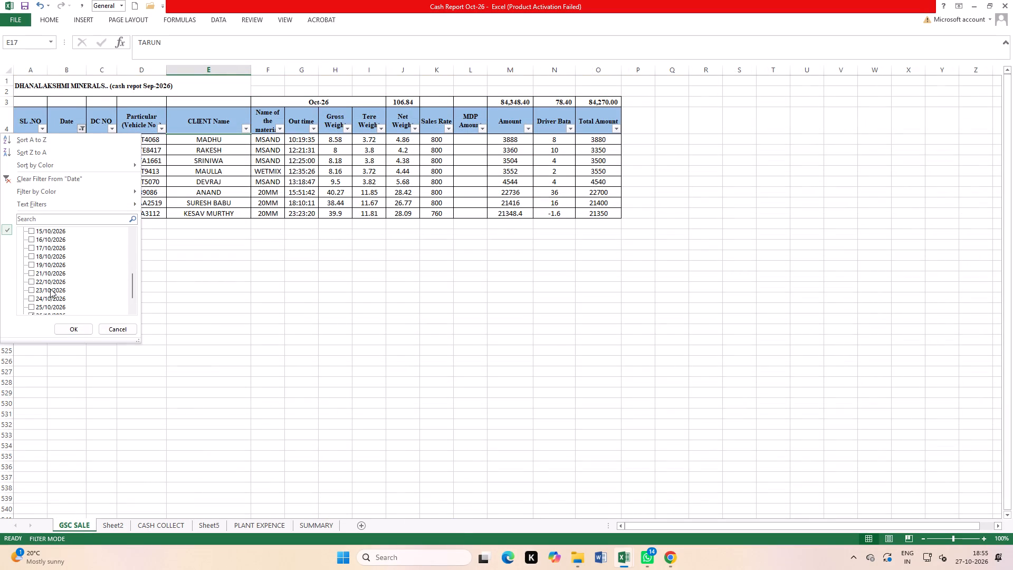
click(50, 289)
click(51, 299)
click(79, 328)
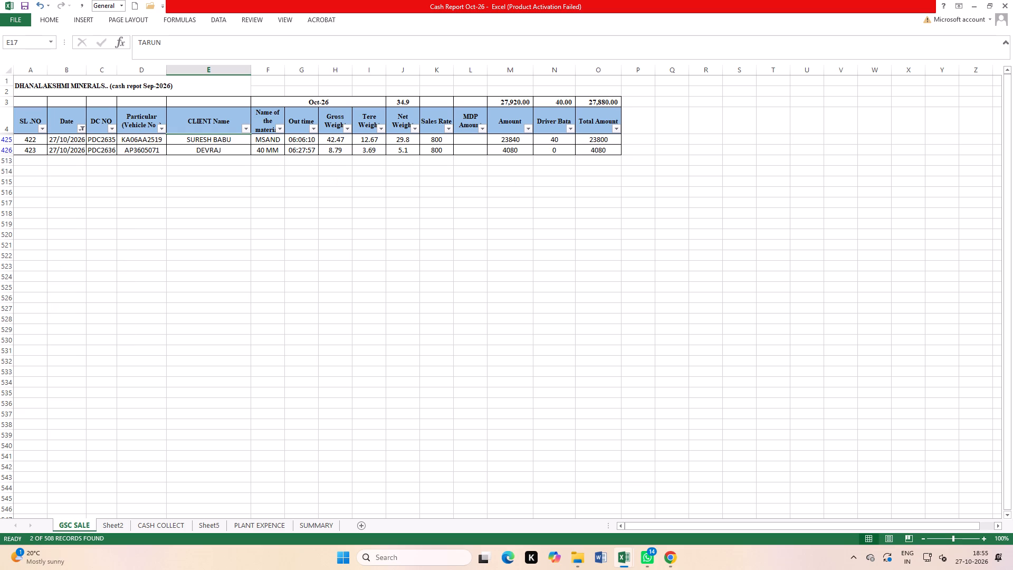
Turn off filtering on the GSC SALE sheet so all rows are shown.
click(216, 20)
click(284, 52)
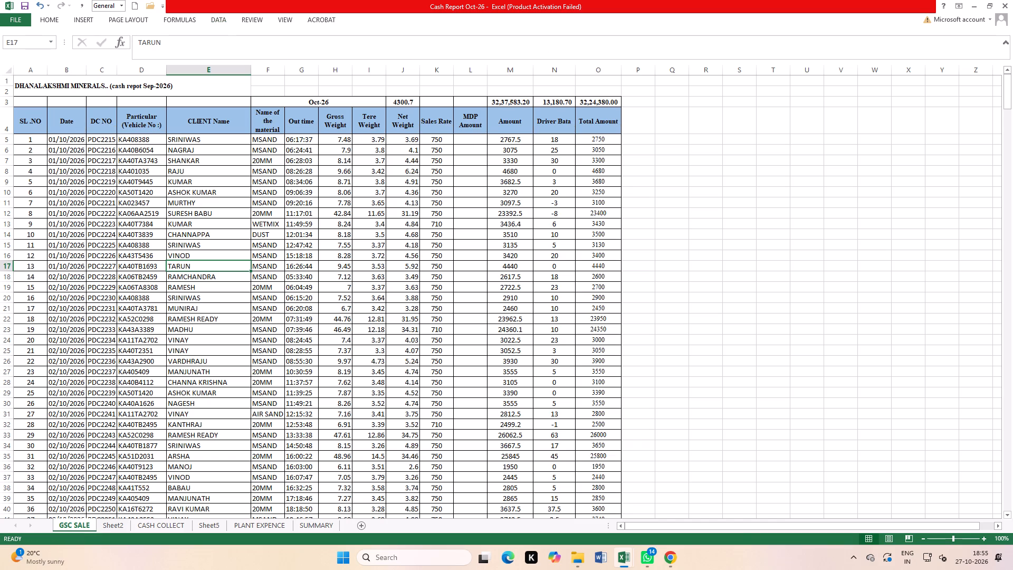
Enter 27880 as the Amount for 27-10-2026 in the CASH COLLECT sheet.
drag(117, 527, 118, 522)
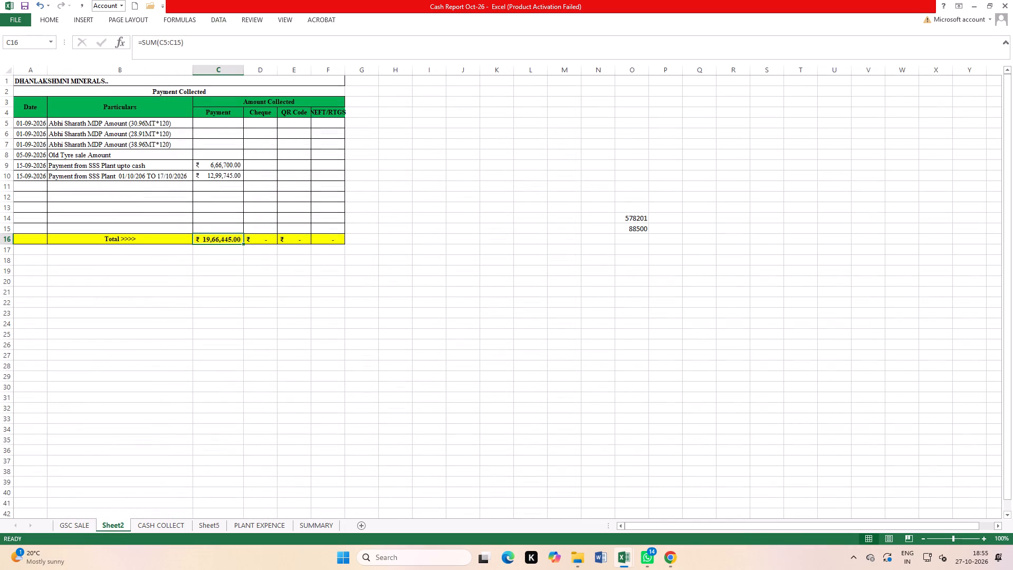
click(180, 520)
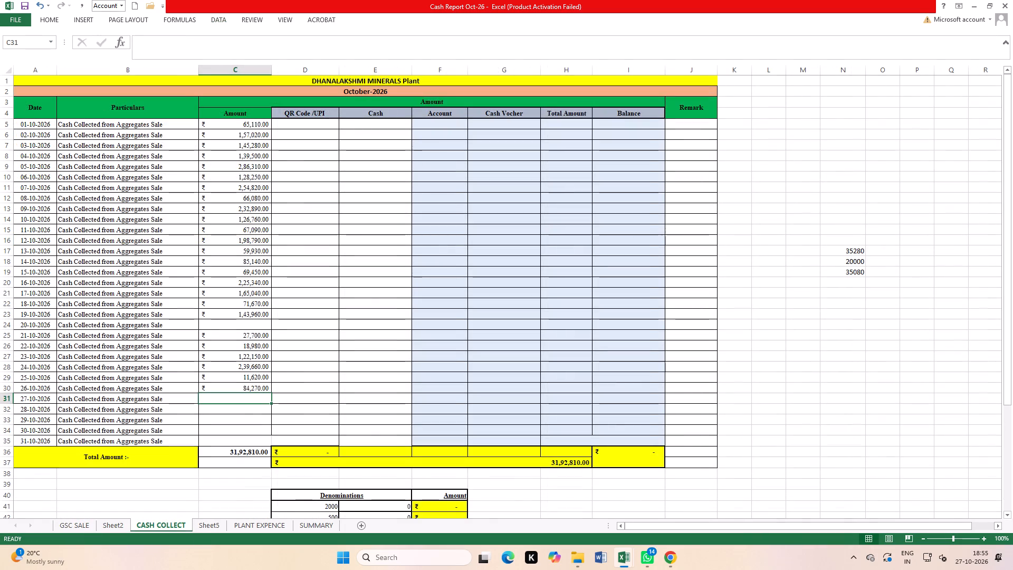
text(27880)
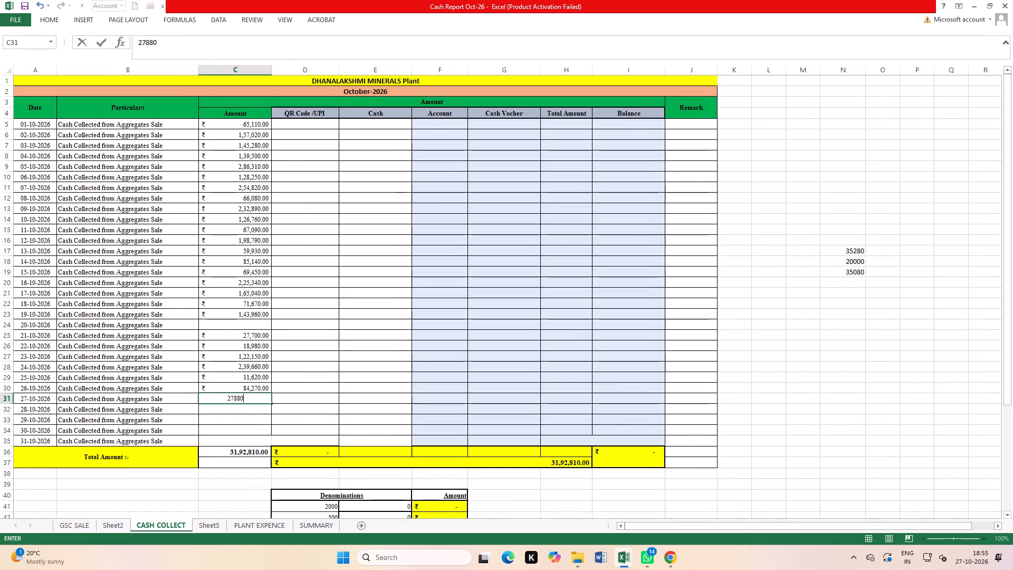
key(Return)
Save the cash report workbook.
click(459, 383)
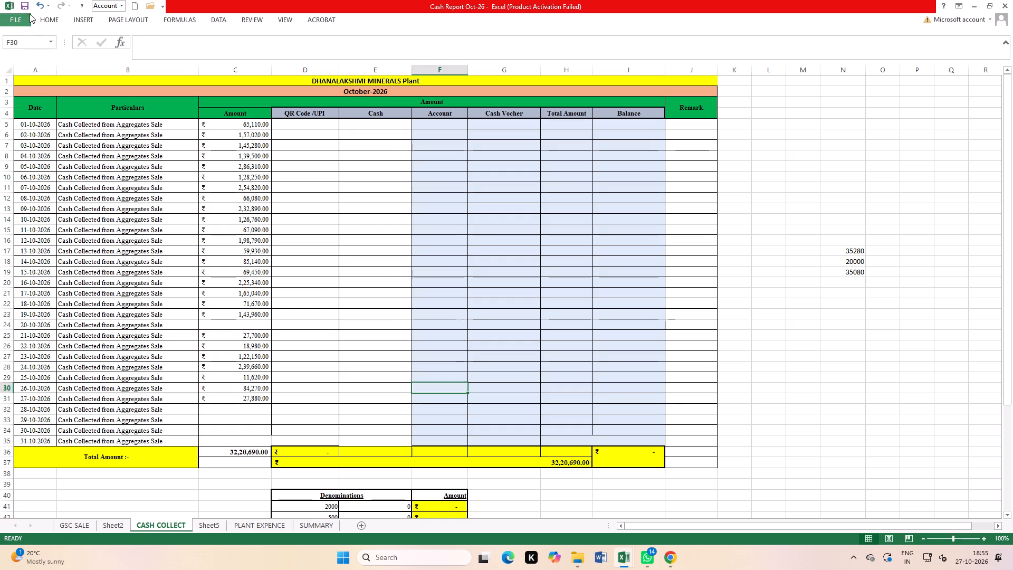
triple_click(25, 3)
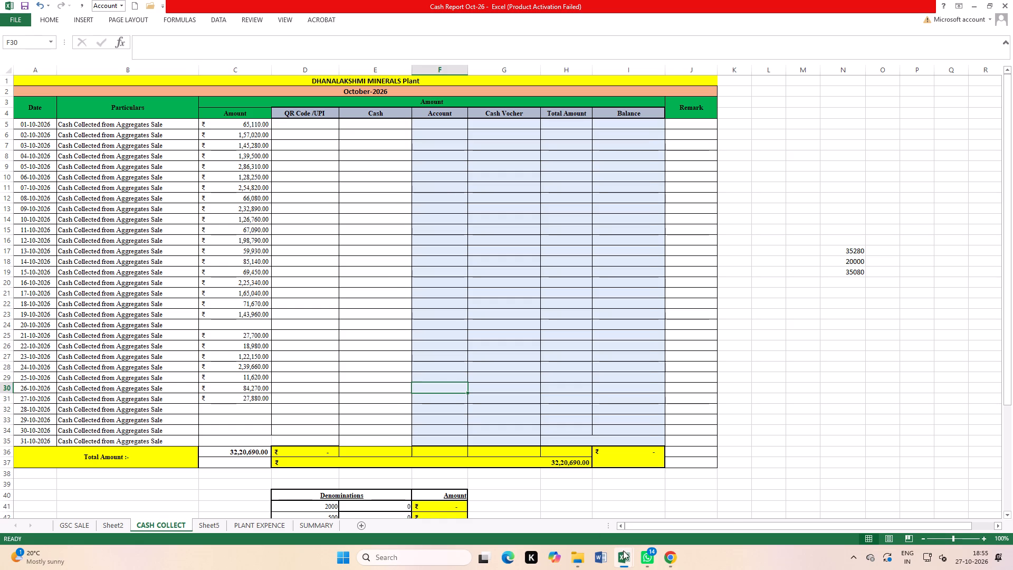
Check the header rows and the beginning of the October expense list in the PLANT EXPENCE sheet.
click(244, 521)
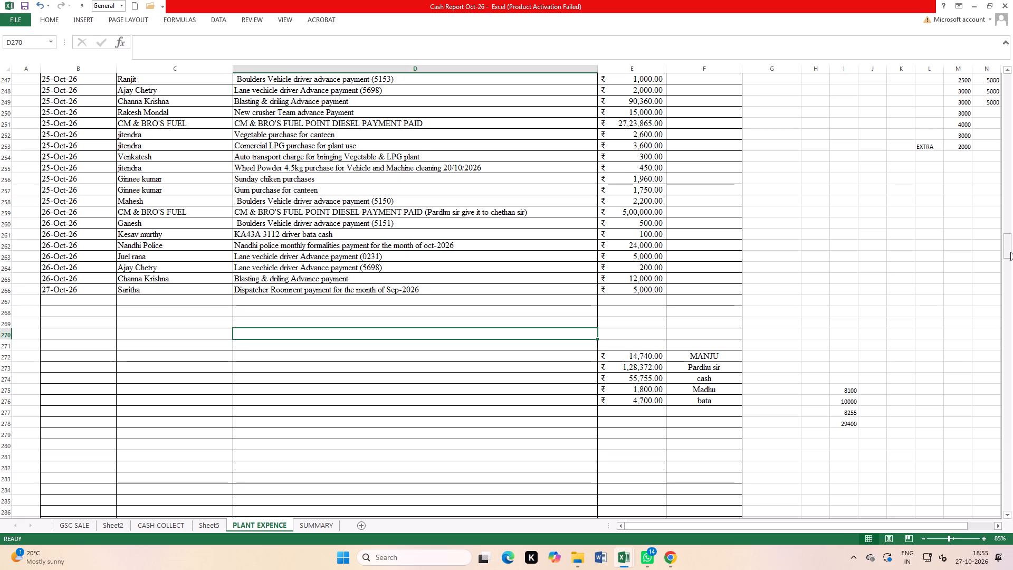
drag(1008, 247, 989, 43)
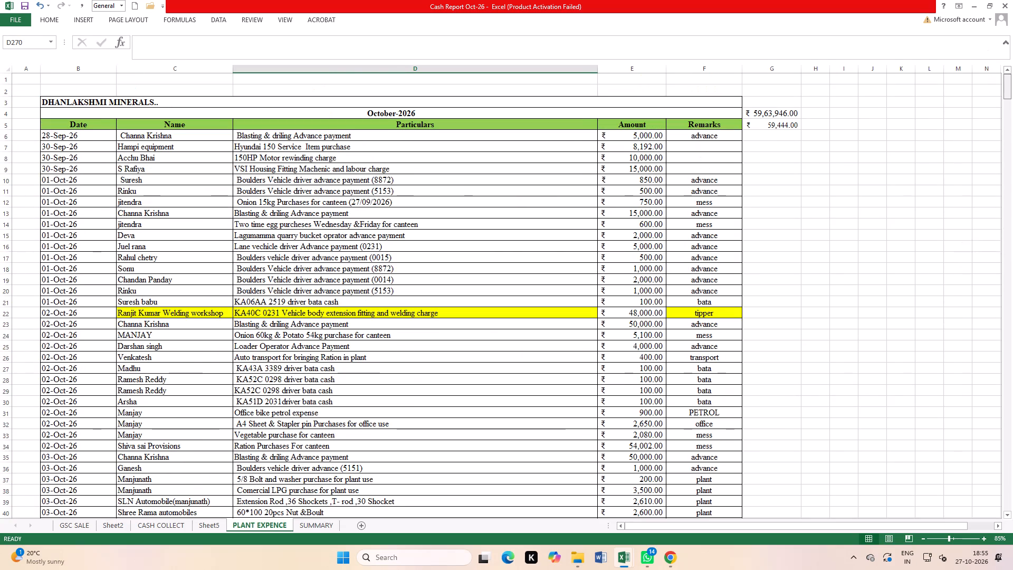
drag(989, 43, 989, 43)
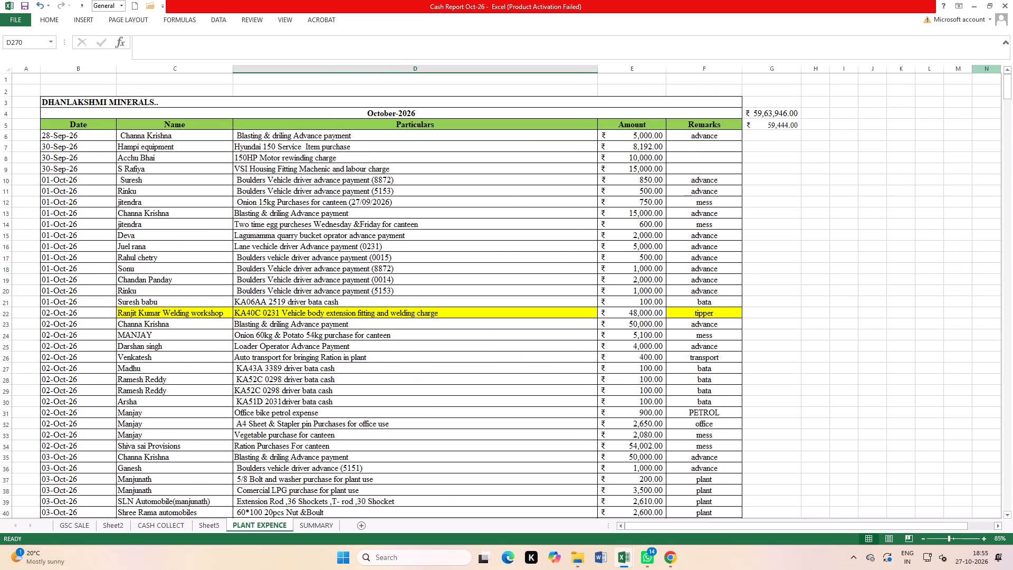
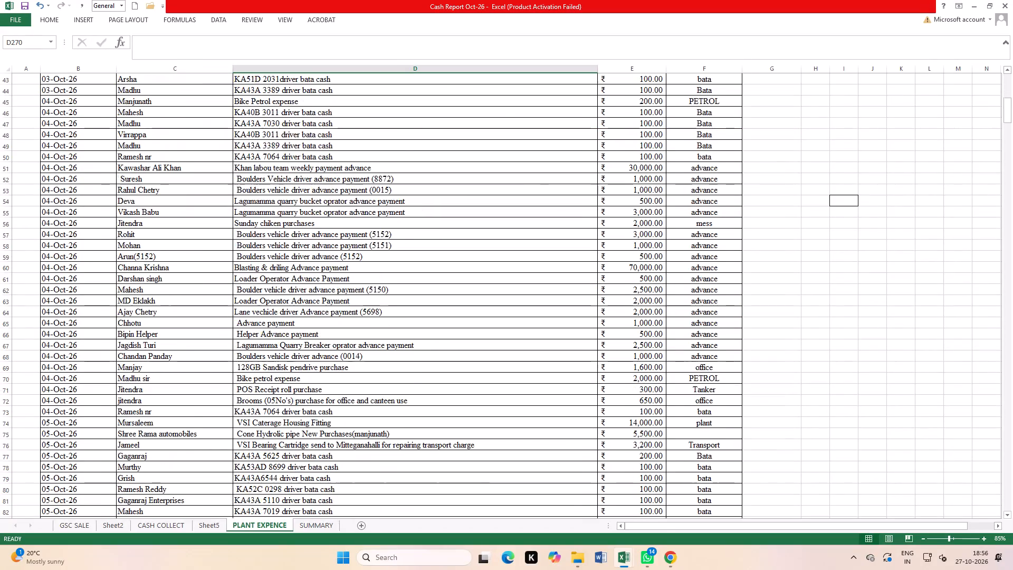
Start a new expense row below the last PLANT EXPENCE entry, dated 27-Oct-26, with Ginnee as the name.
scroll(671, 347, up, 7)
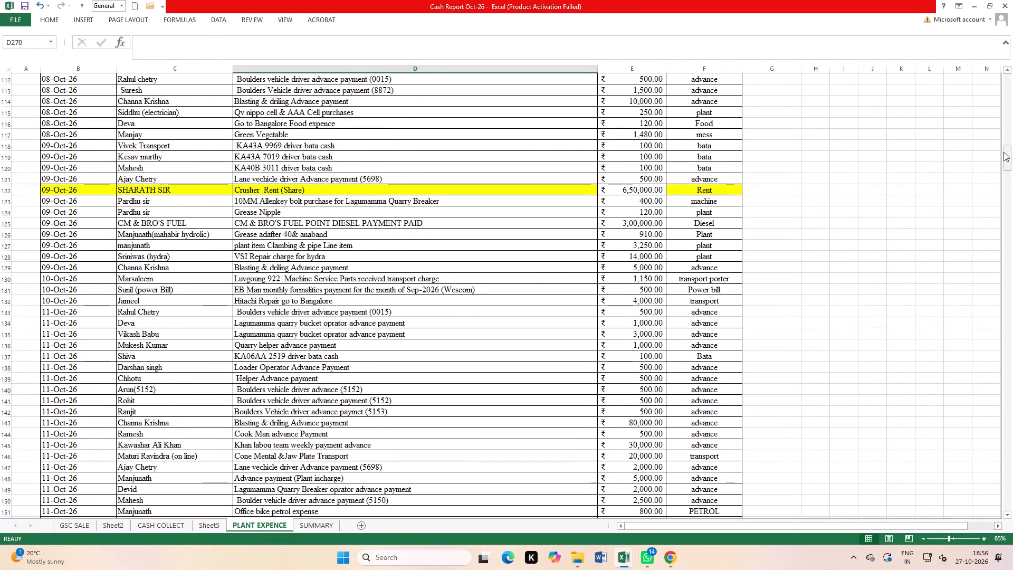
drag(1007, 158, 1012, 81)
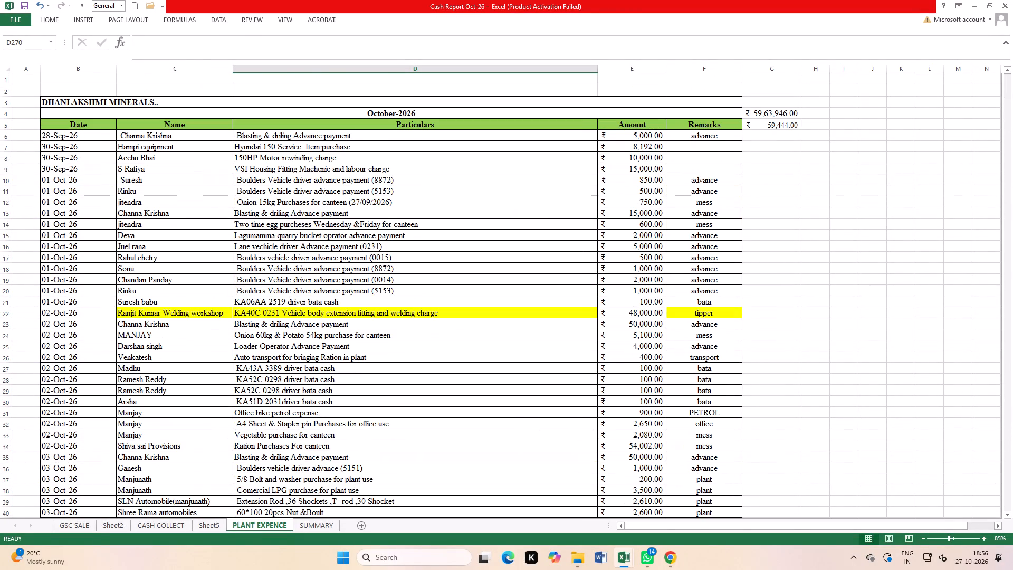
drag(1008, 89, 1012, 243)
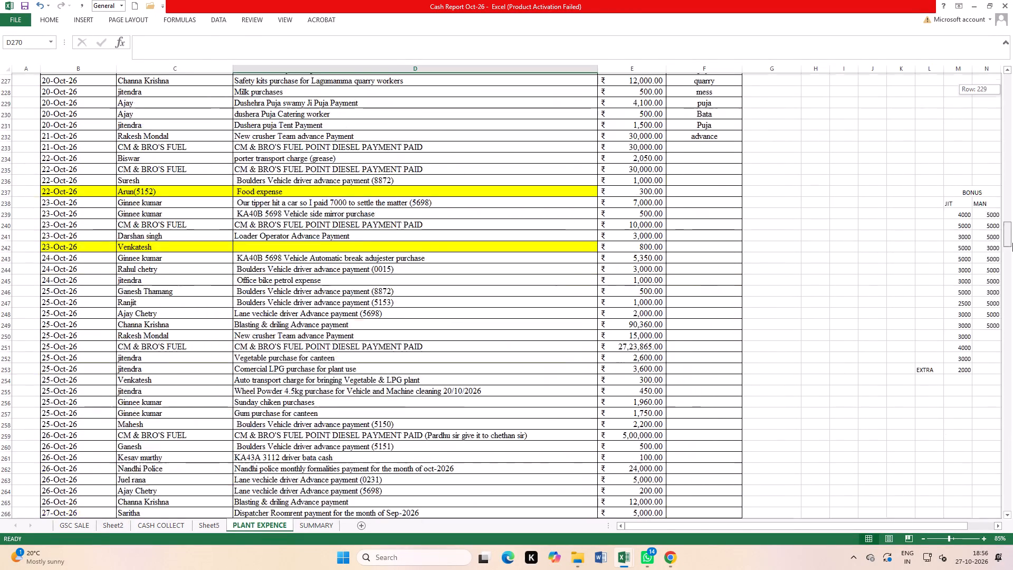
drag(1012, 243, 1012, 256)
click(69, 166)
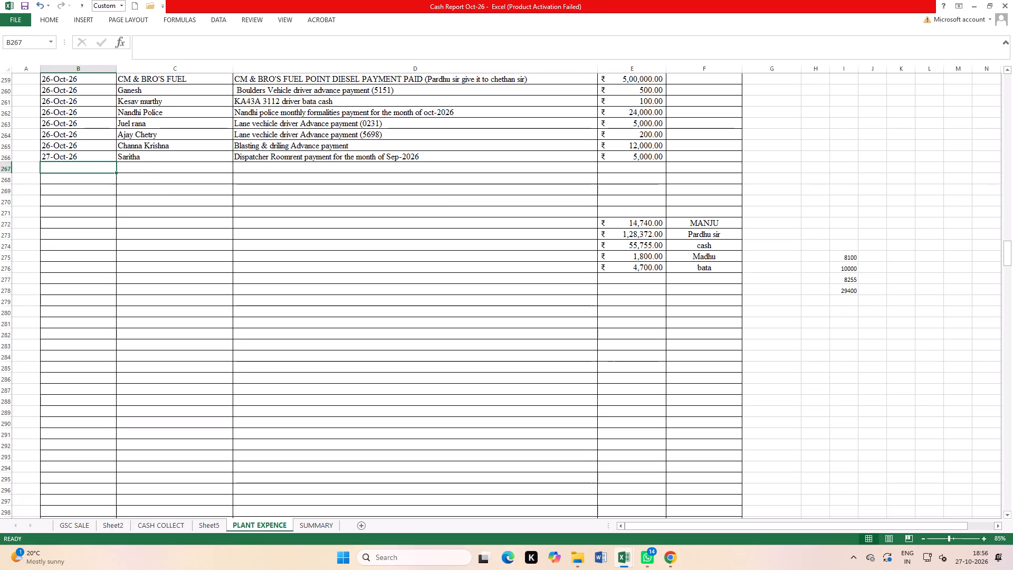
key(ctrl+d)
click(167, 169)
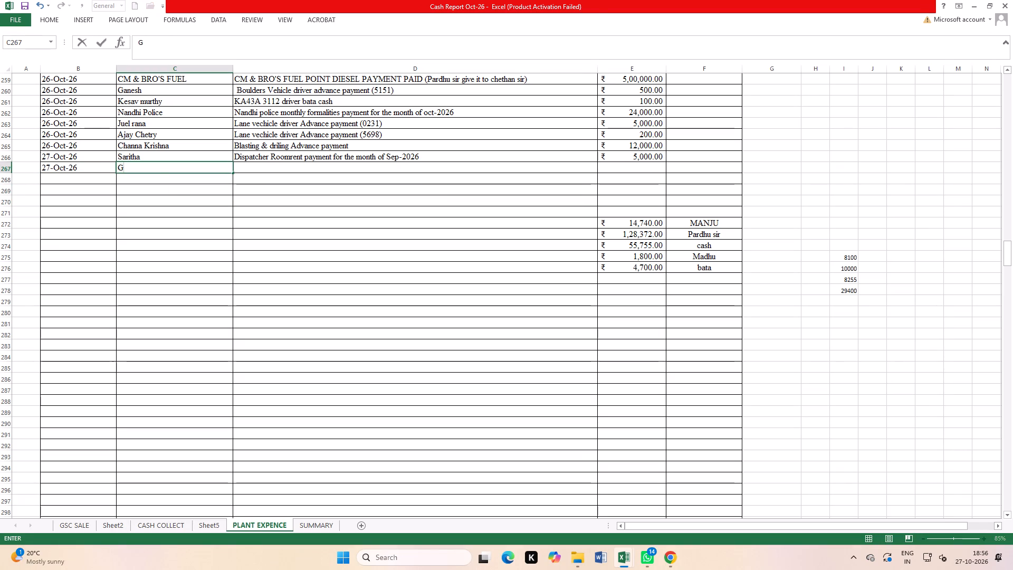
key(i)
key(Right)
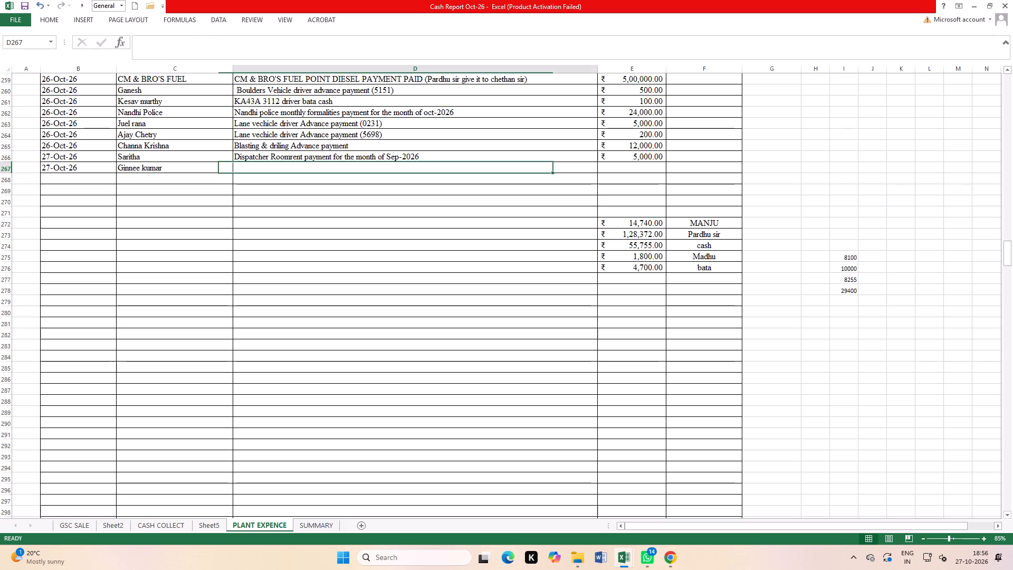
Enter "Office bike Full service and part change" as the Particulars of the new 27-Oct-26 expense row.
key(o)
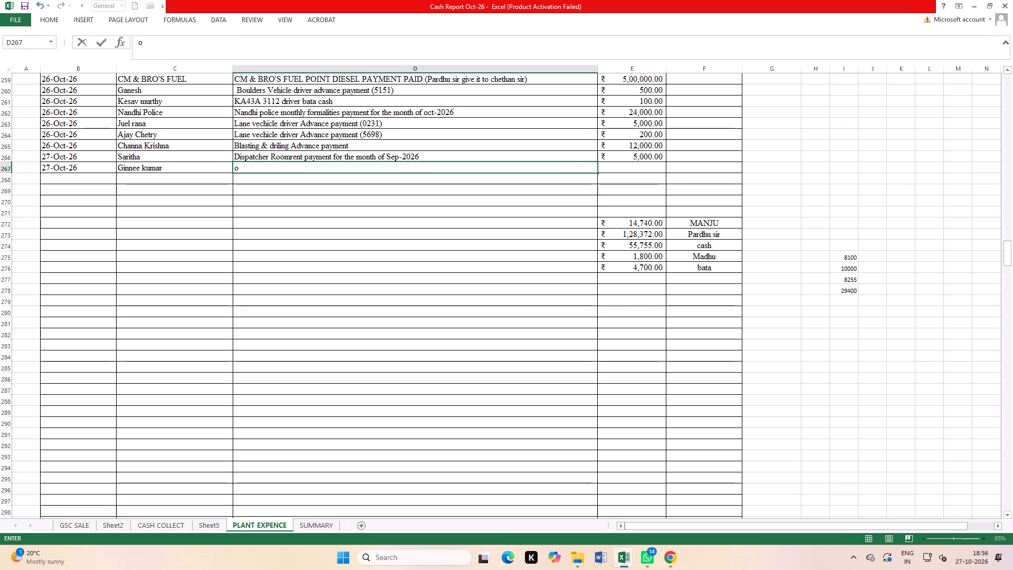
key(BackSpace)
text(ff)
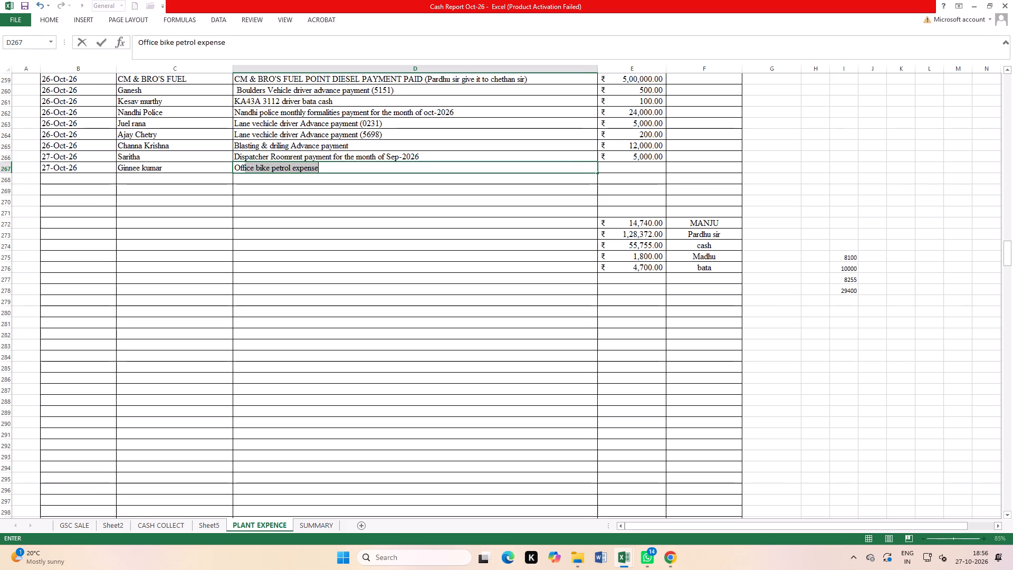
click(297, 189)
double_click(272, 169)
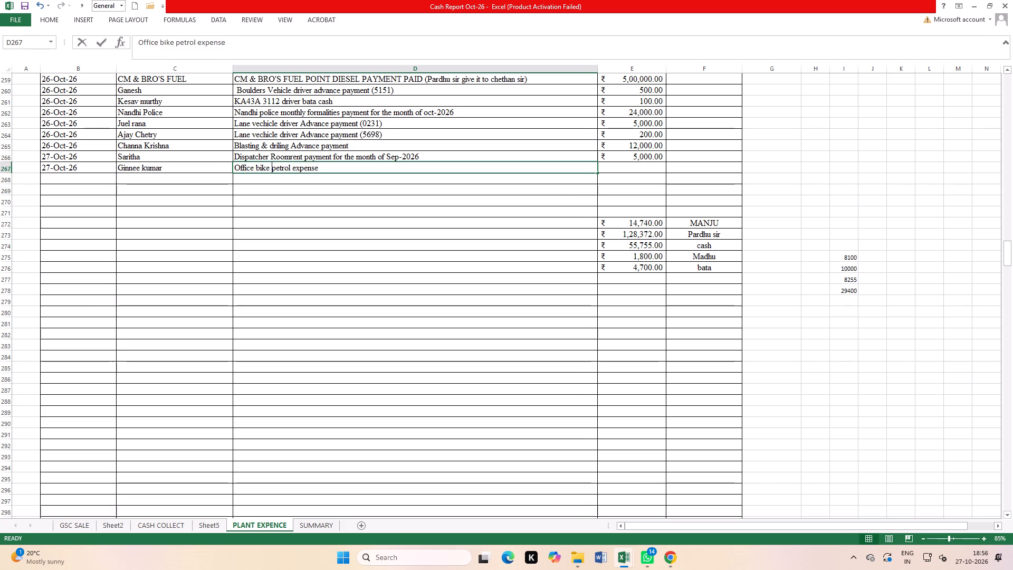
drag(272, 169, 320, 170)
key(BackSpace)
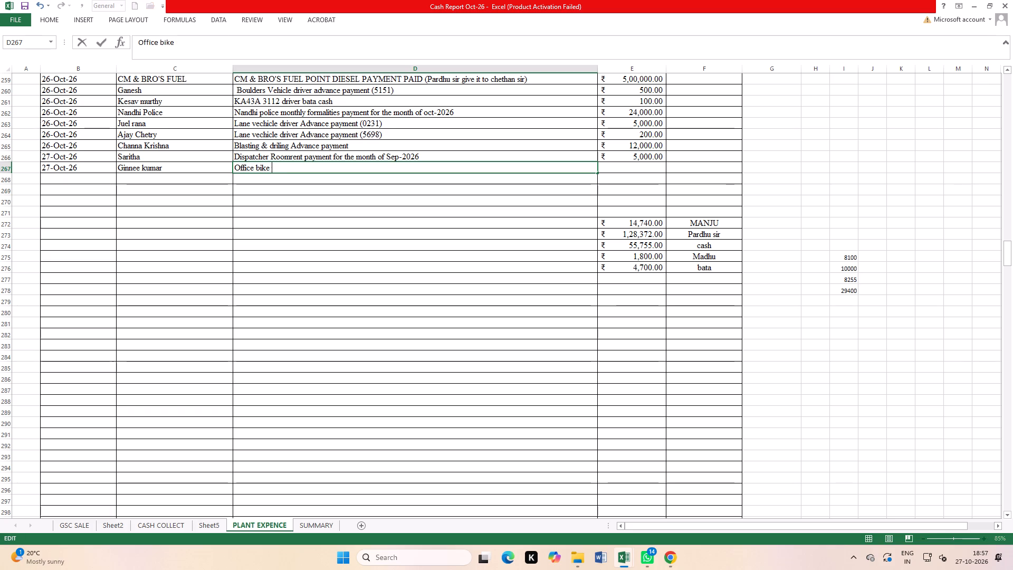
text(ull service and)
key(space)
text(part change)
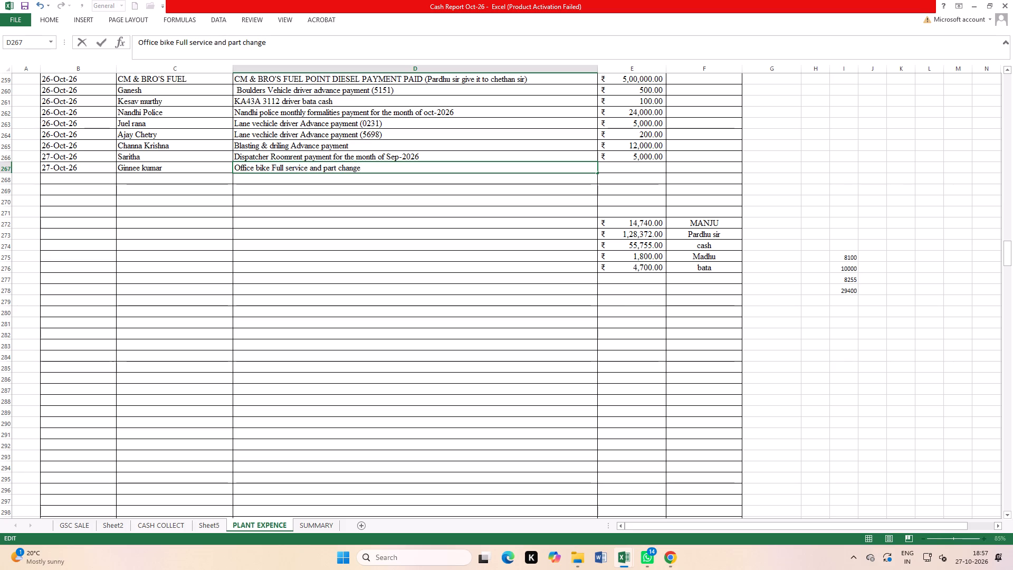
key(Right)
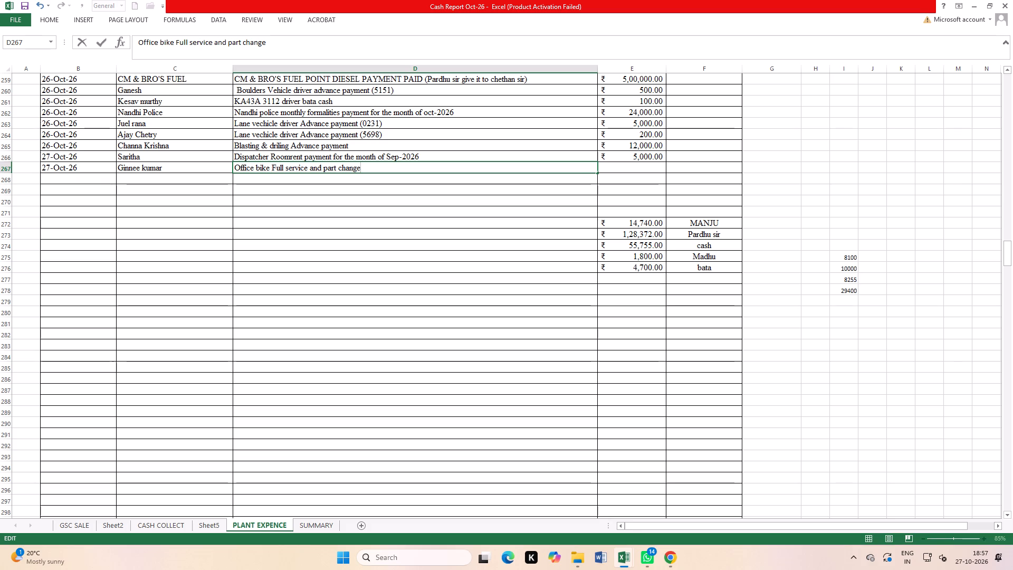
Enter 7007 as the Amount for the office bike service expense.
click(605, 166)
text(7007)
key(Return)
click(675, 222)
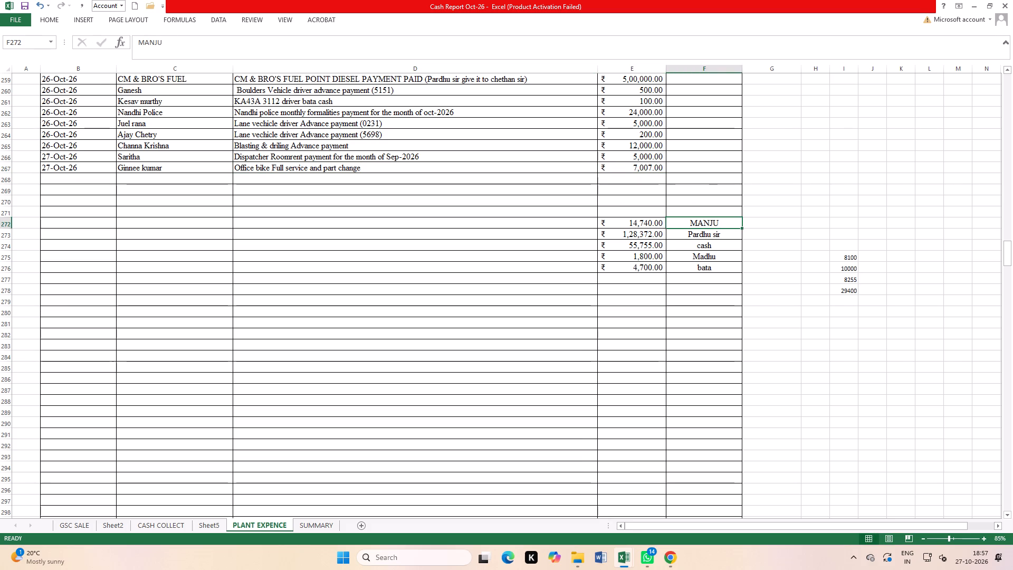
Save the cash report workbook.
double_click(22, 3)
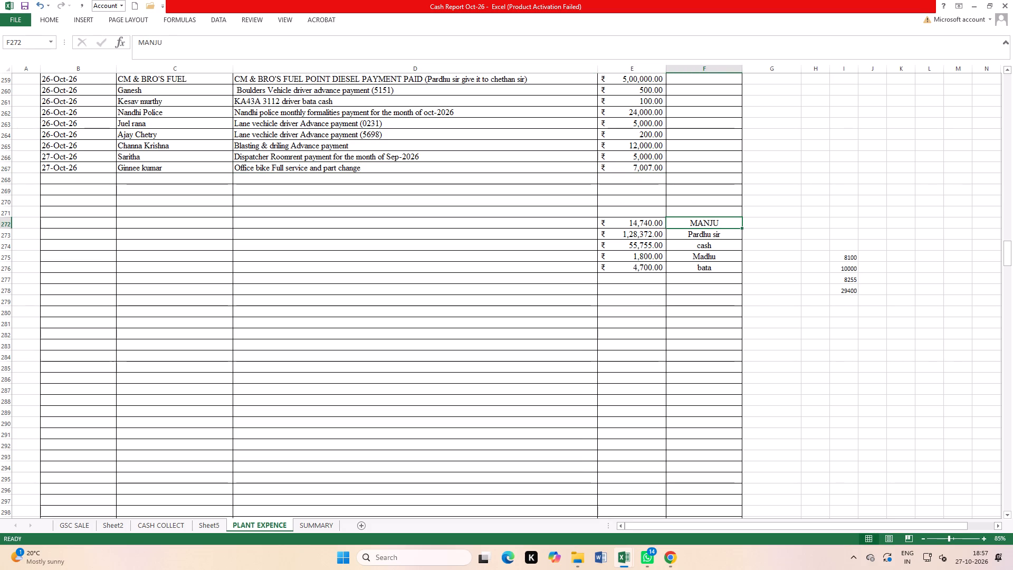
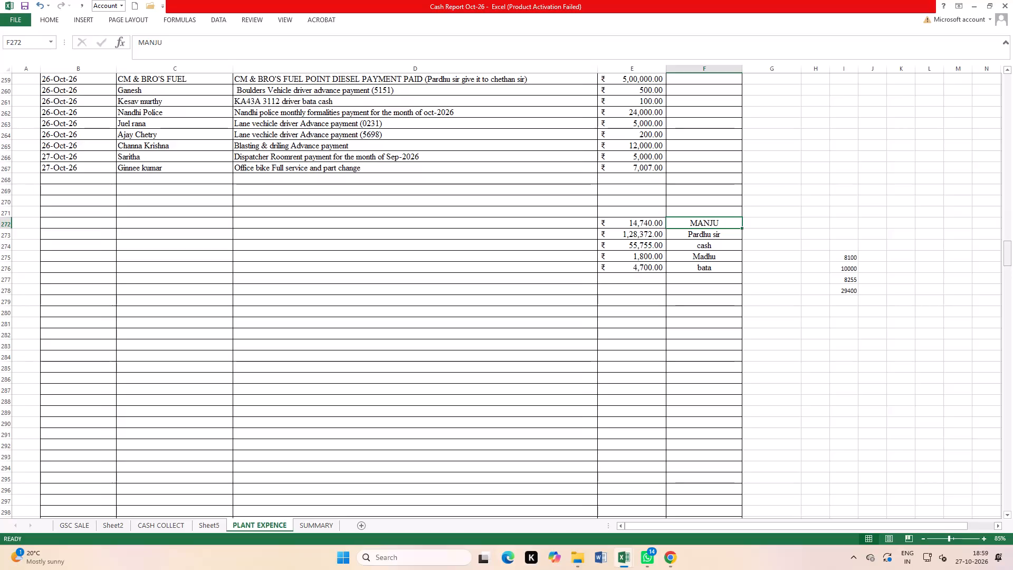
Open the amount beside the "cash" label below the PLANT EXPENCE entries, then select the "bata" amount.
double_click(642, 246)
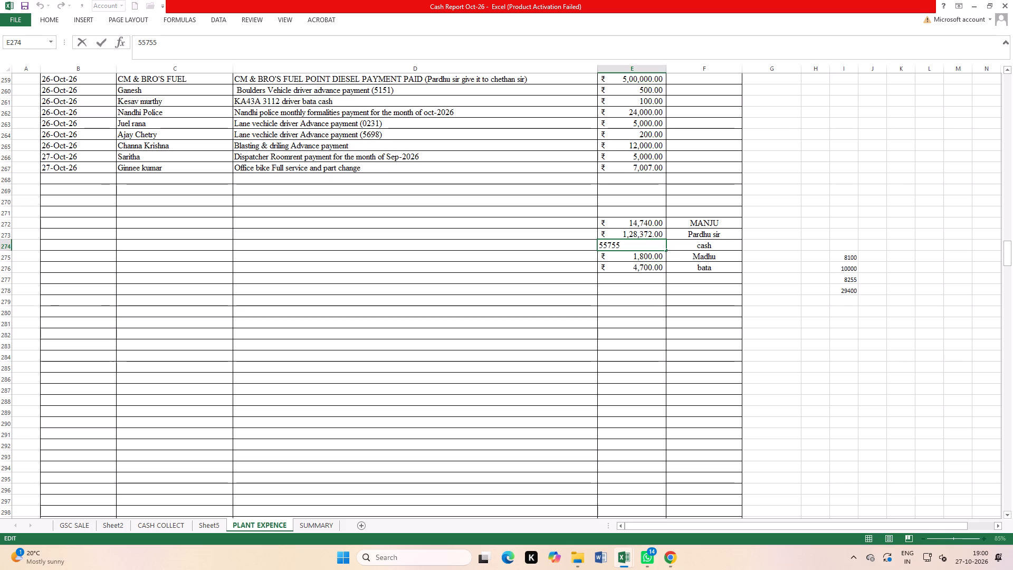
click(656, 263)
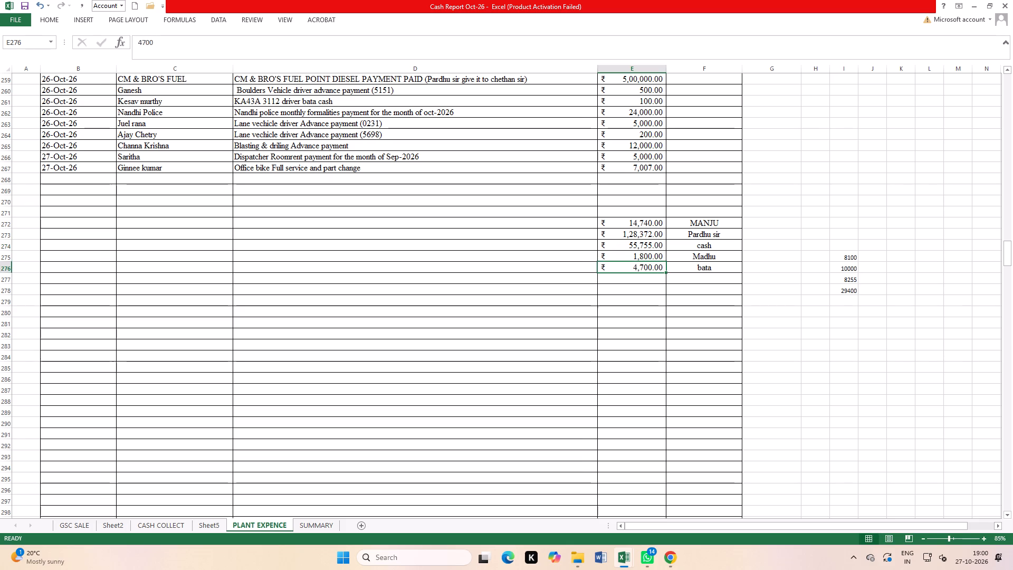
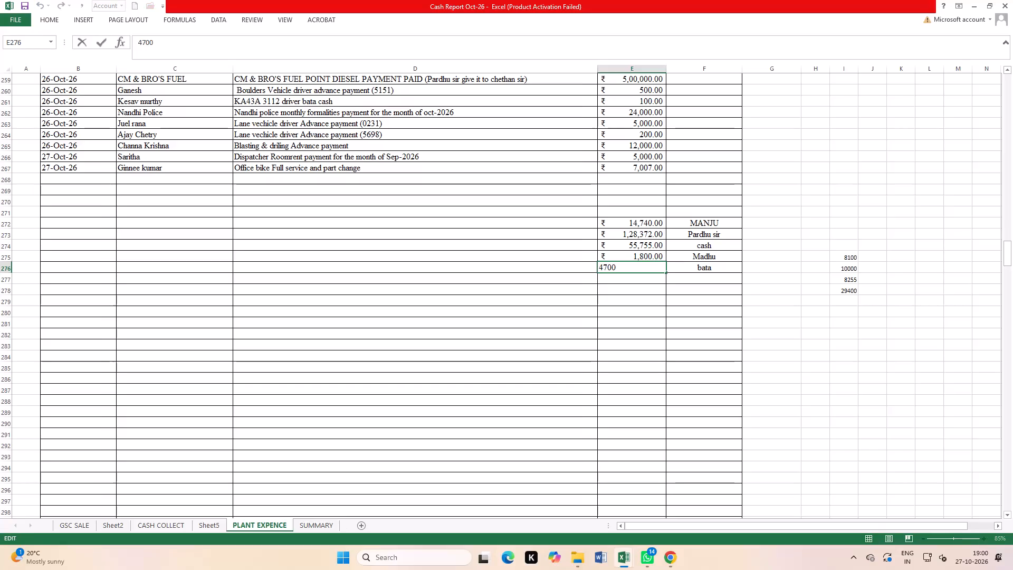
Set the "bata" amount below the PLANT EXPENCE entries to 5000.
key(BackSpace)
key(BackSpace)
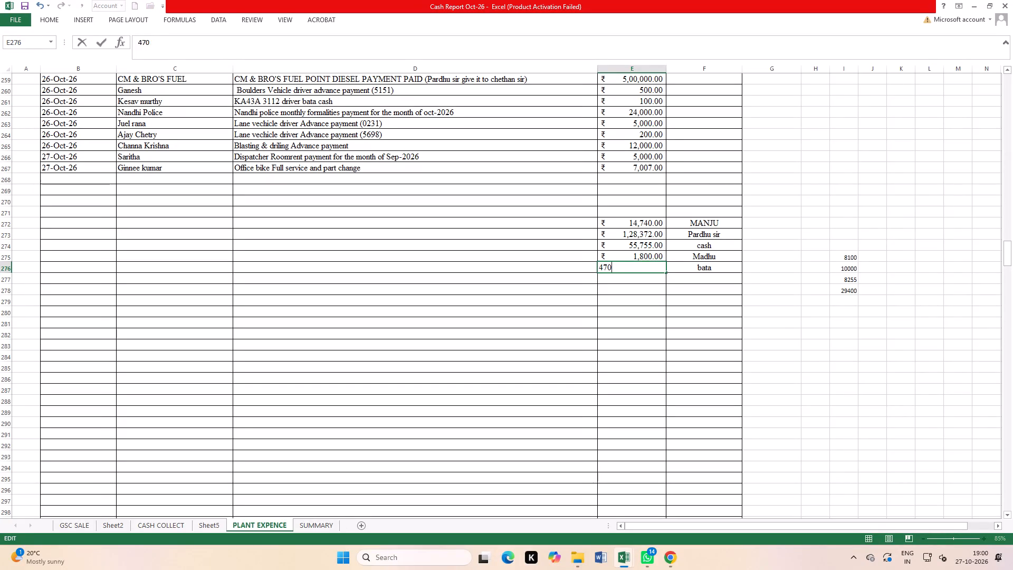
key(BackSpace)
key(BackSpace)
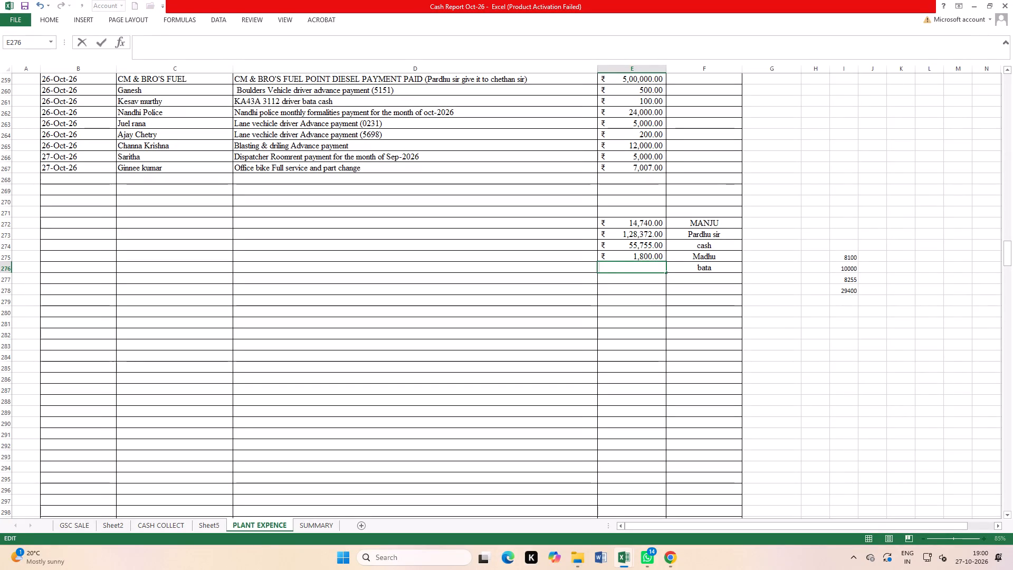
text(5000)
key(Return)
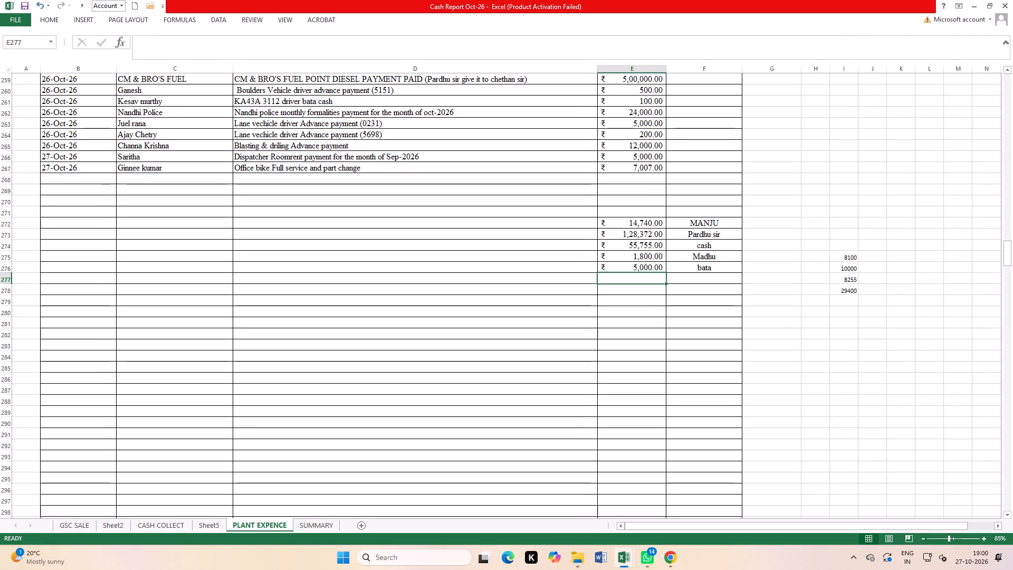
Save the October cash report workbook.
click(718, 443)
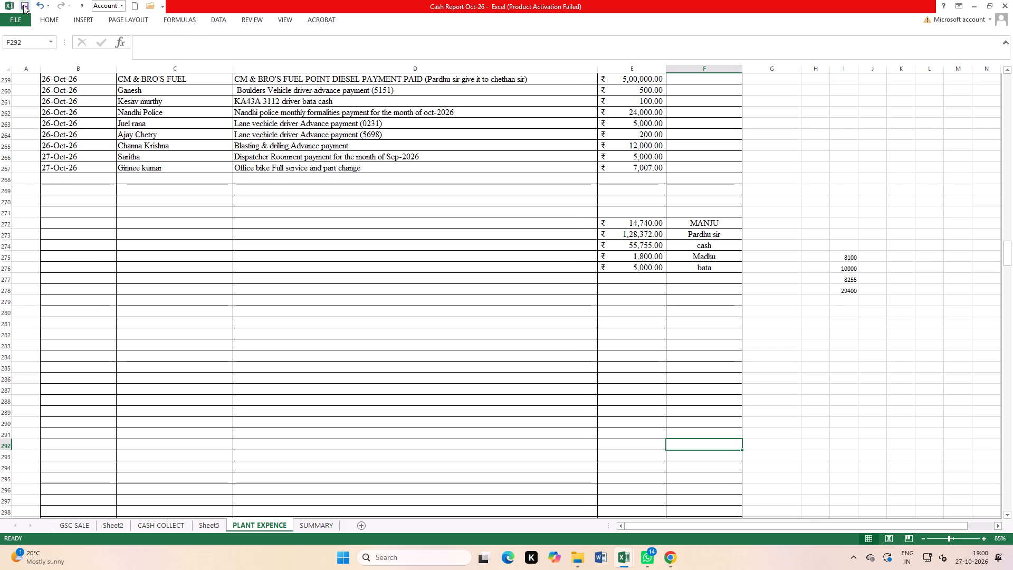
double_click(23, 5)
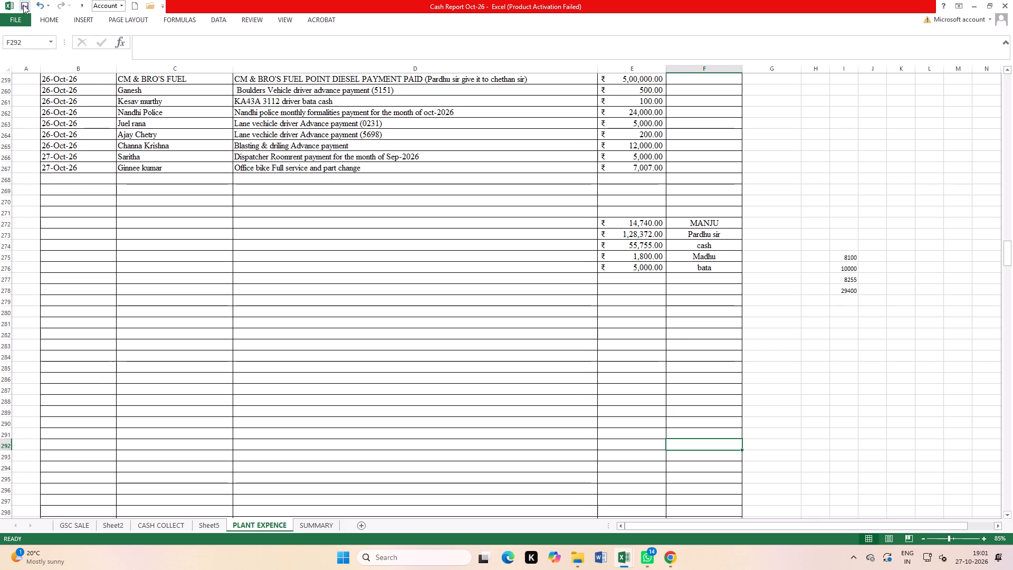
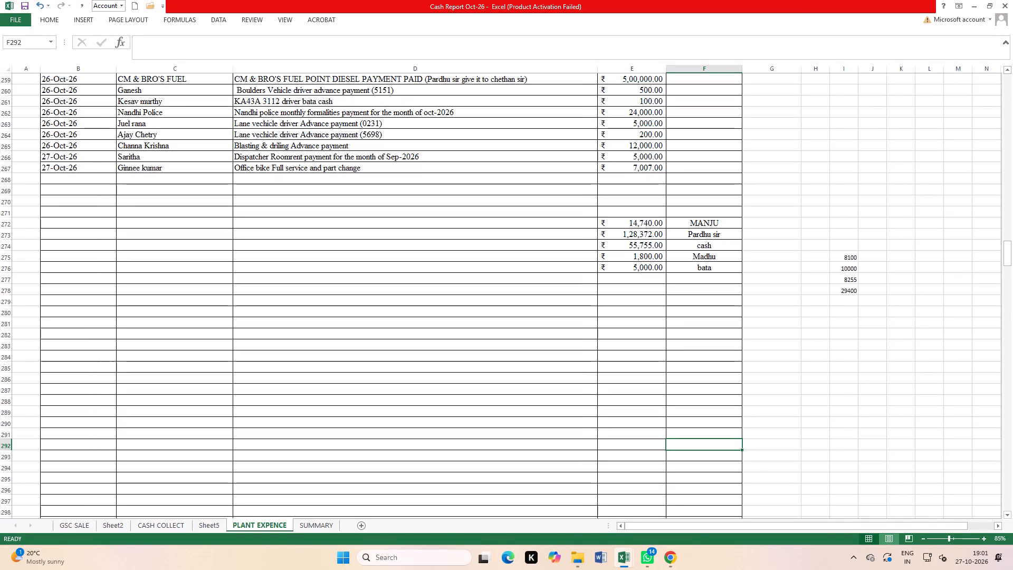
Start a new PLANT EXPENCE entry below the last one, dated 27-Oct-26 with the name Santosh.
click(73, 180)
key(ctrl+d)
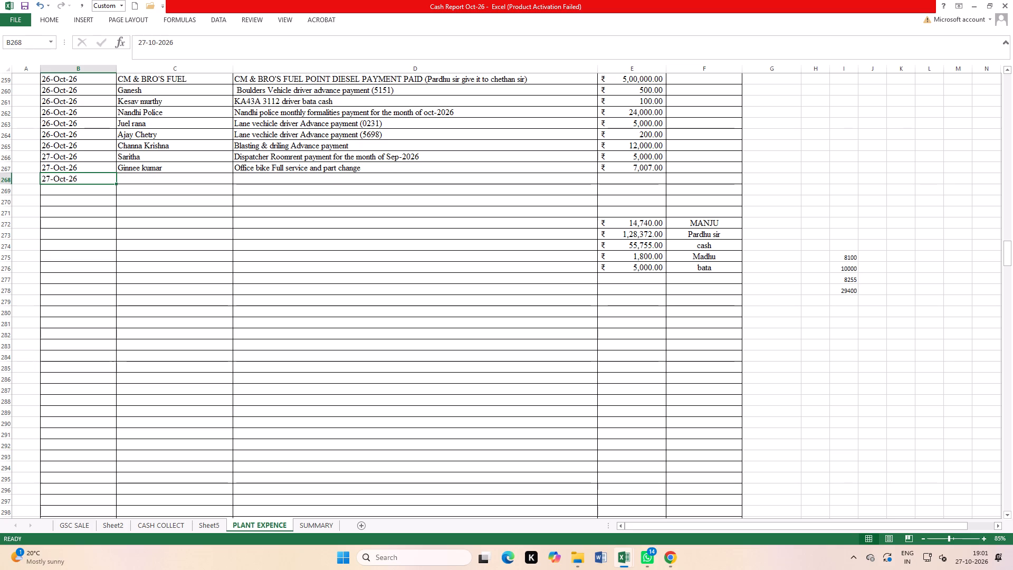
click(158, 183)
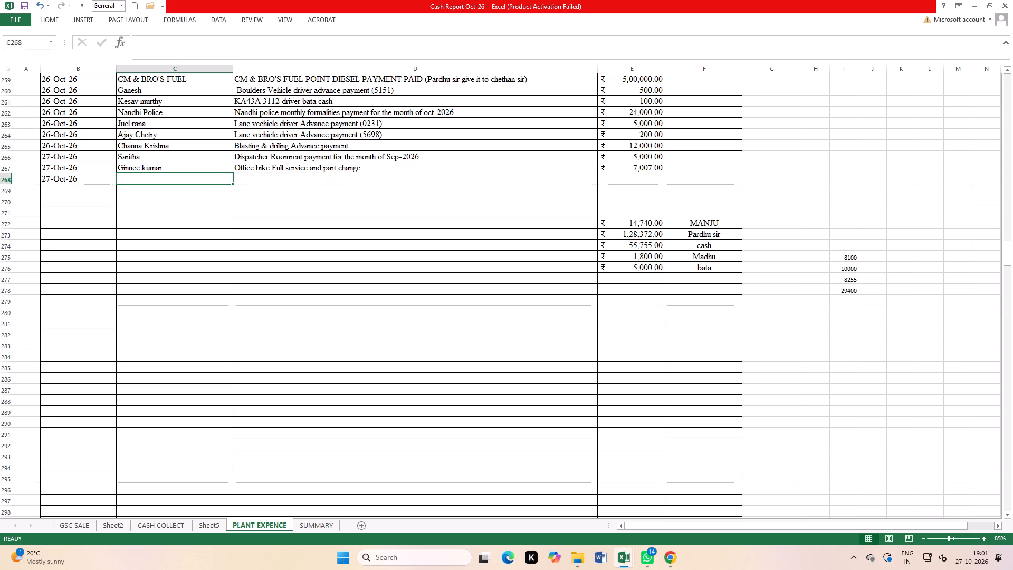
text(antosh)
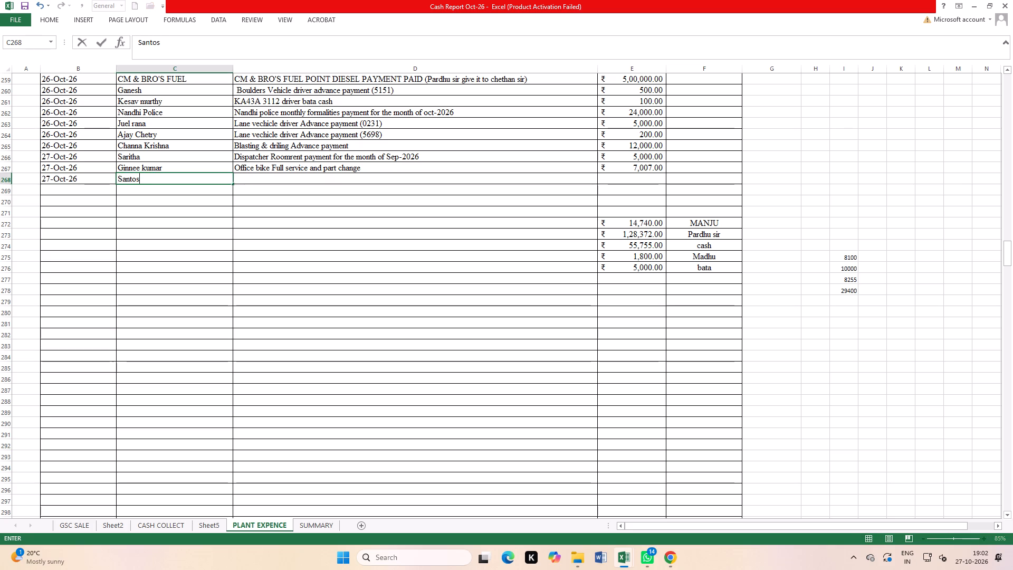
key(Right)
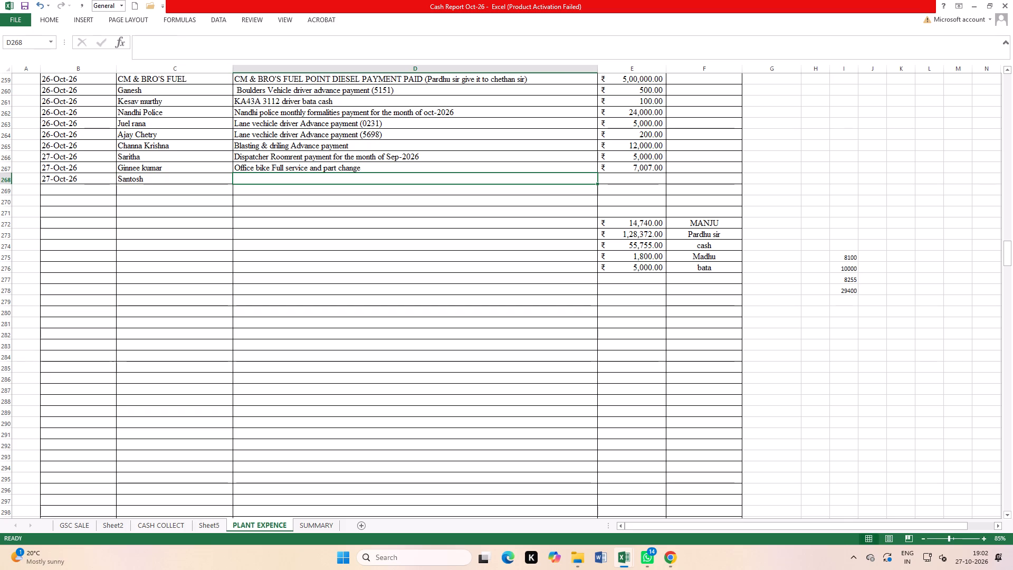
Enter "Chisel purchase for lagumamma quarry breaker" as the particulars of the Santosh entry.
key(h)
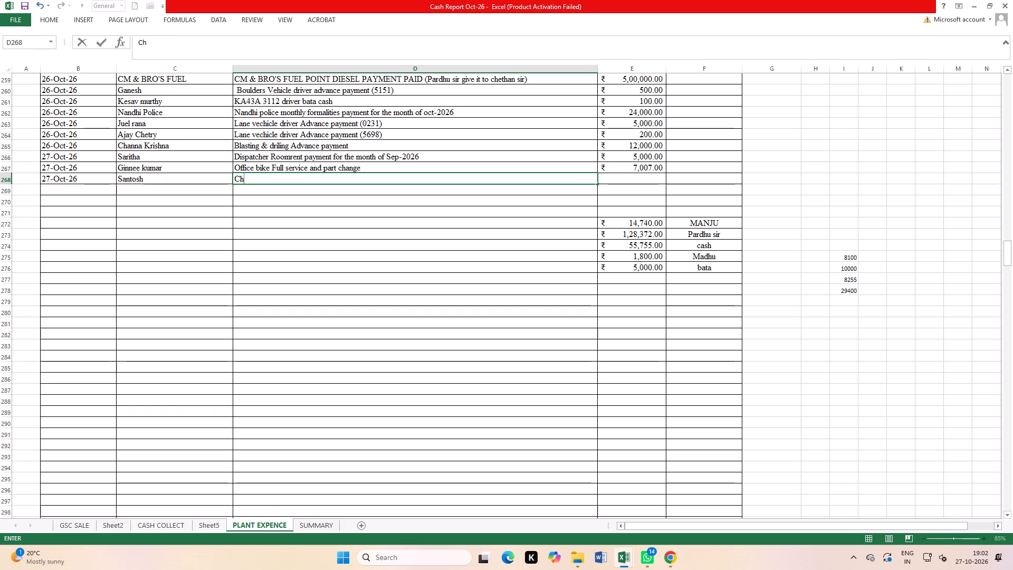
text(ise)
text(l purchase)
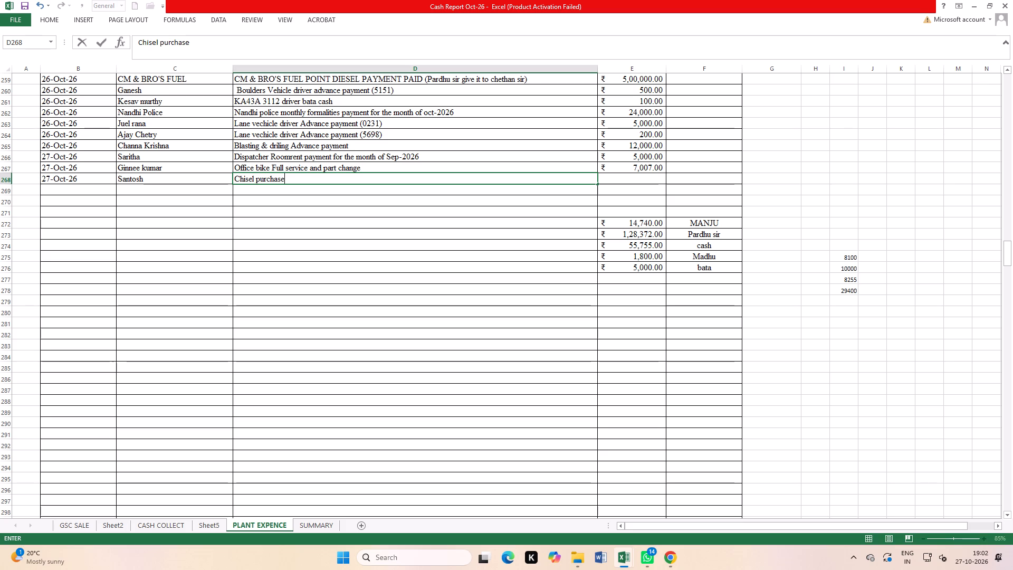
key(space)
text(for lu)
key(BackSpace)
key(a)
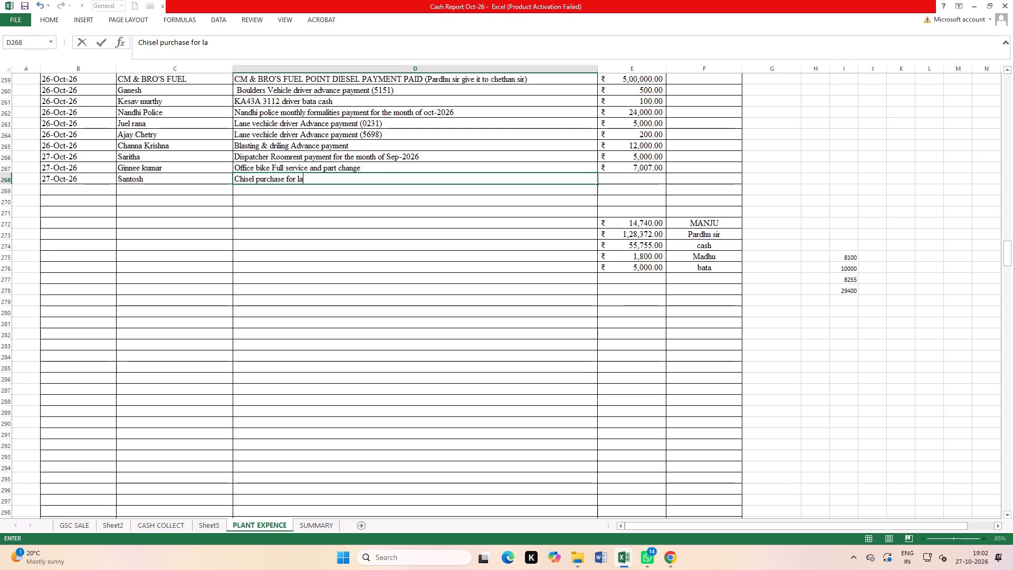
text(gu)
text(mamma)
key(space)
text(quarry)
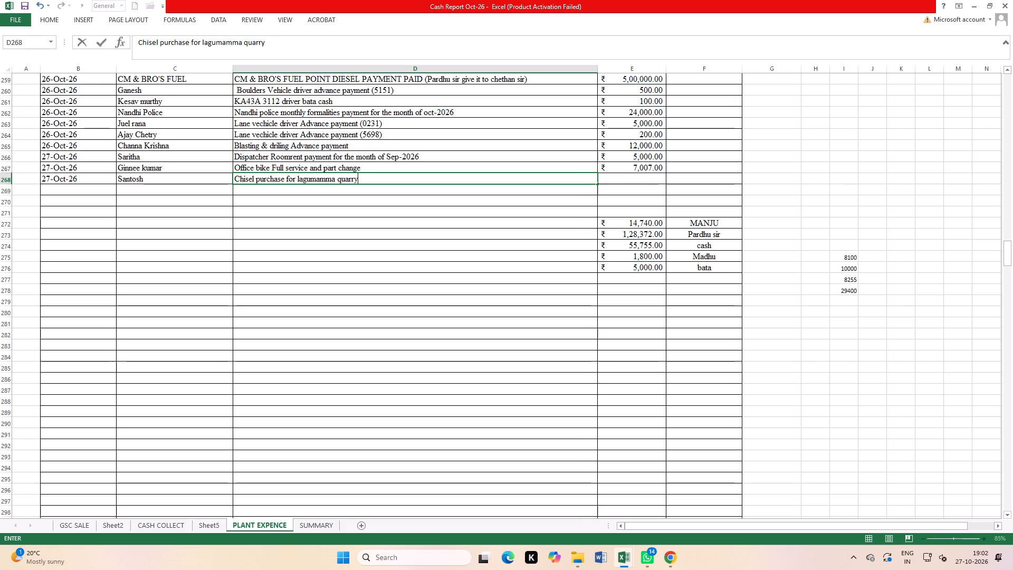
key(space)
text(breaker)
Set the amount of the Santosh chisel purchase entry to 60000.
key(Right)
text(6000)
key(Return)
key(Up)
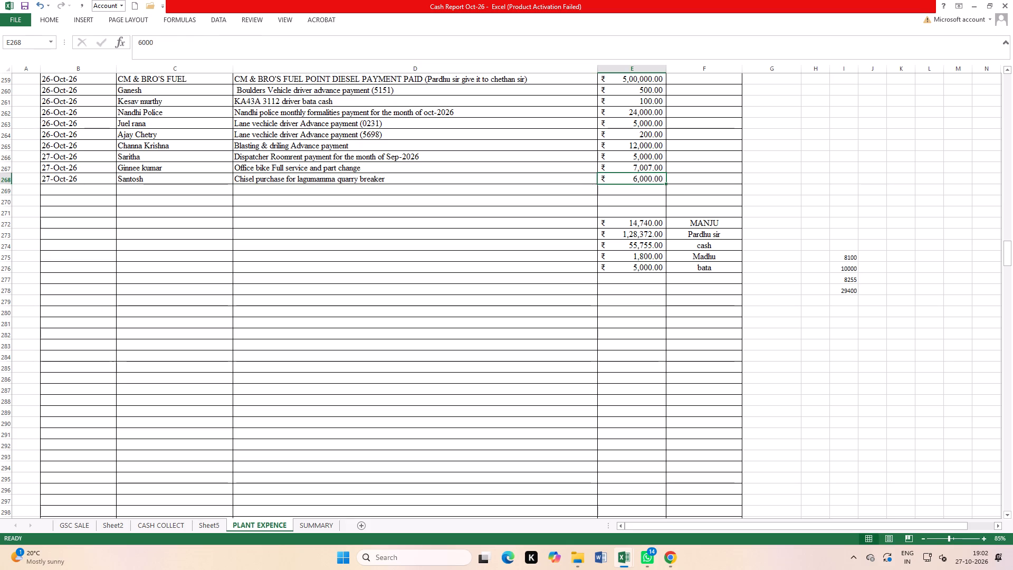
text(60000)
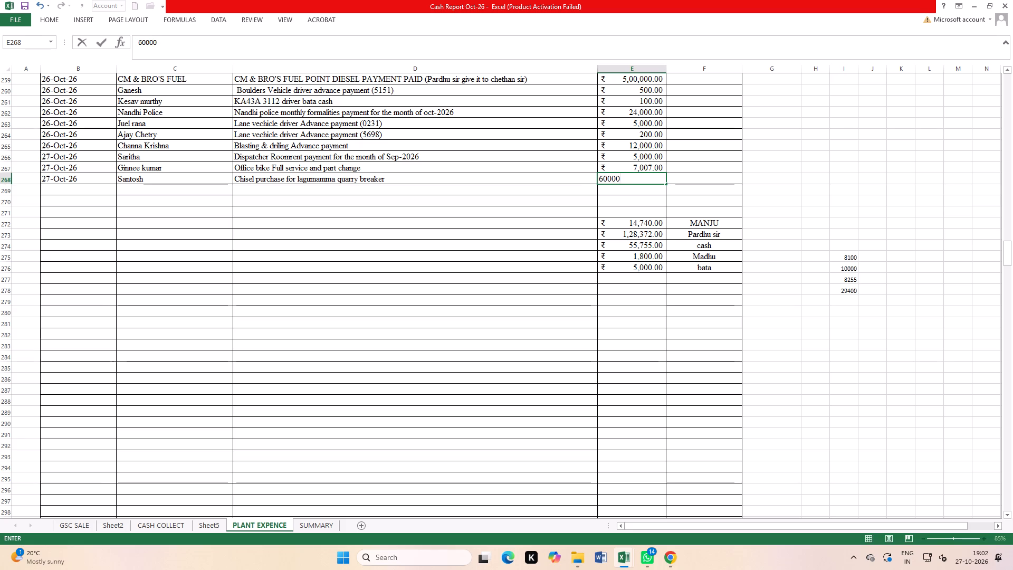
key(Return)
Save the October cash report workbook.
click(420, 314)
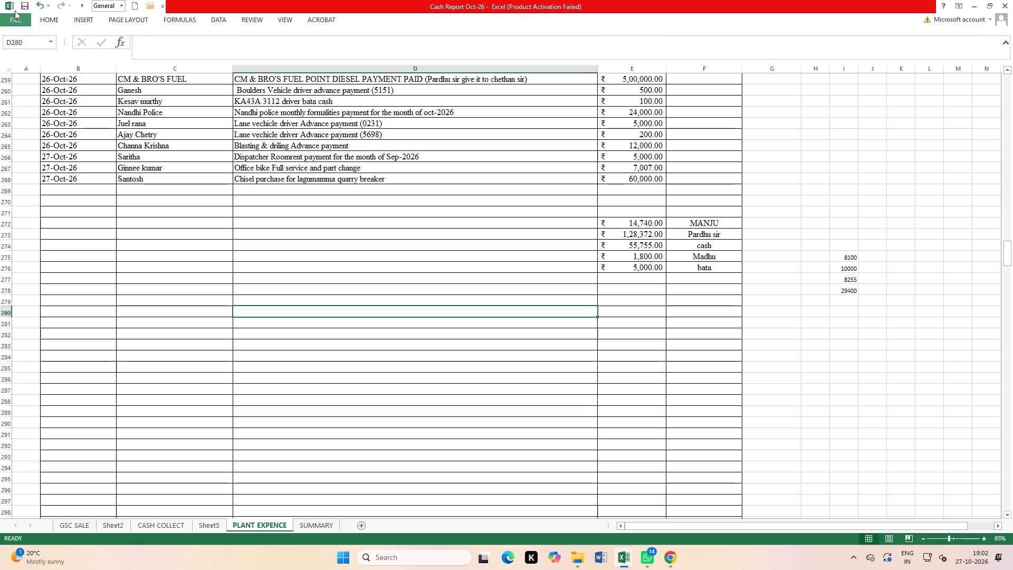
double_click(23, 5)
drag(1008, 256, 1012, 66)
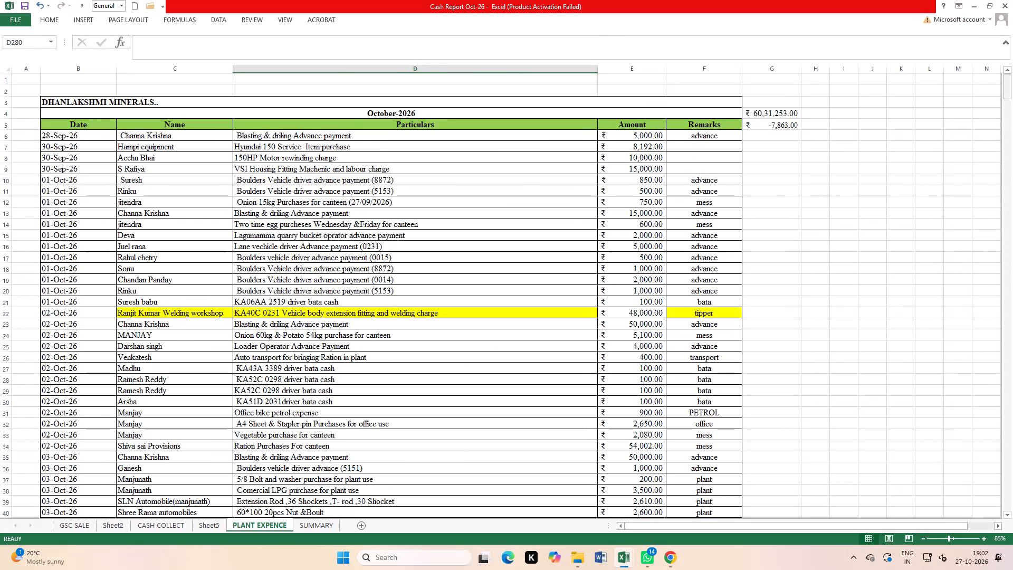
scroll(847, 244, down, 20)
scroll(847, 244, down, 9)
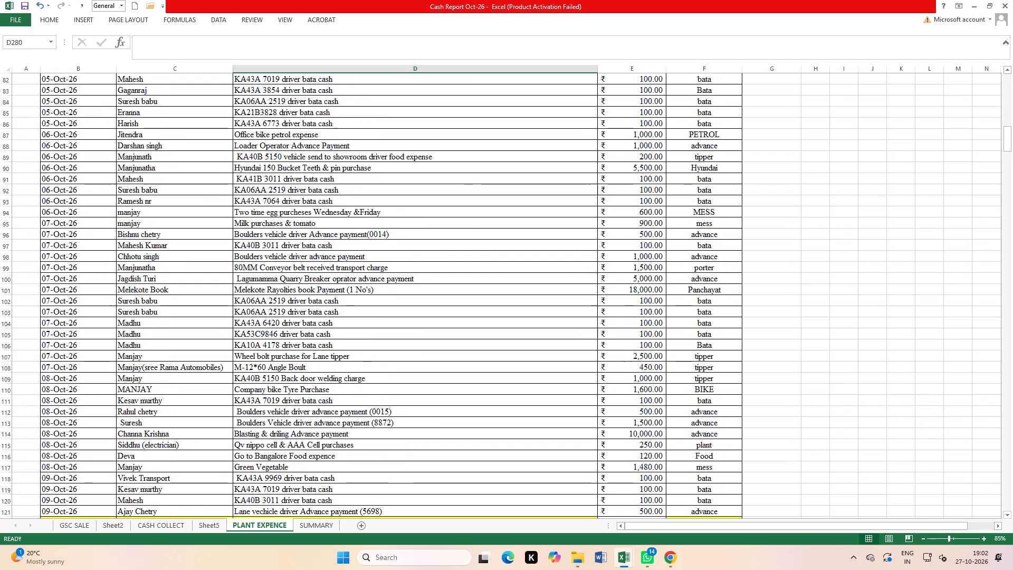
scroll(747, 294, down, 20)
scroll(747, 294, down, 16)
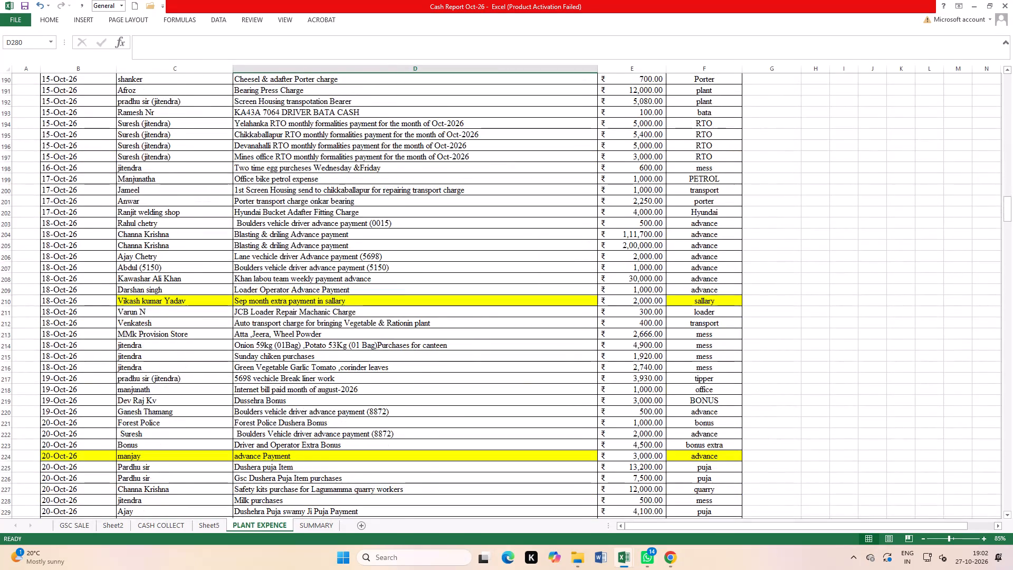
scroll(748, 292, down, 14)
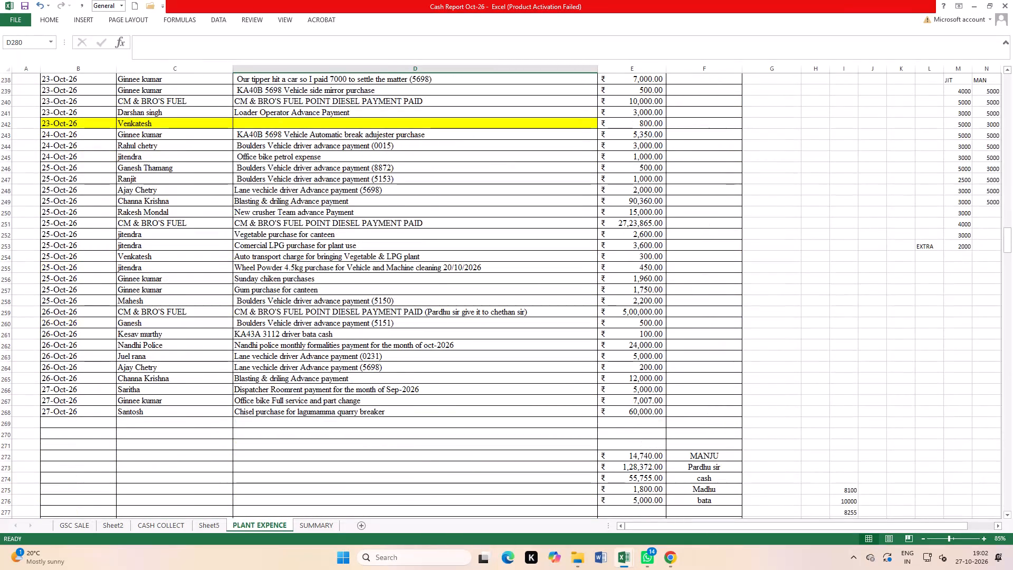
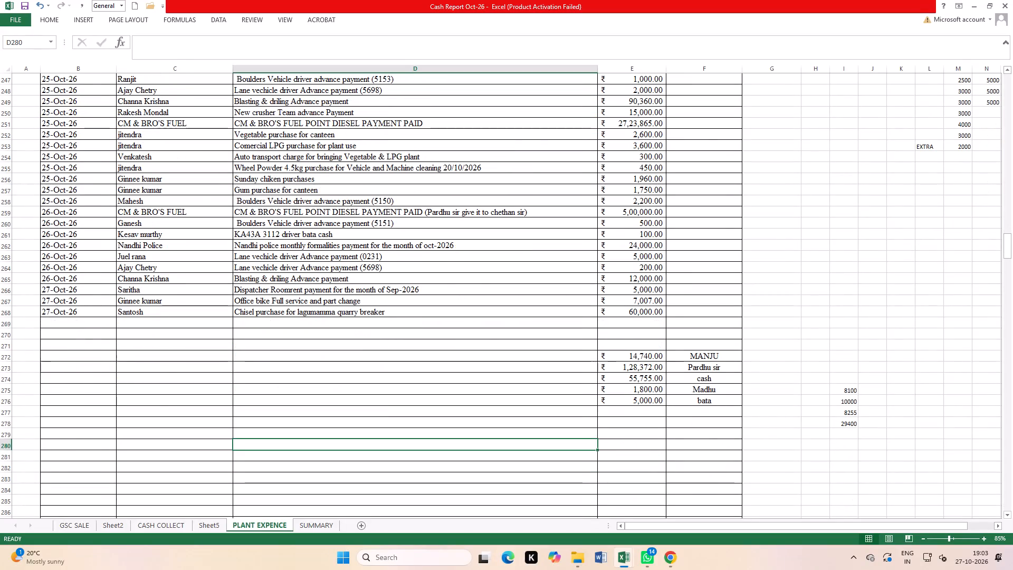
Set the cash amount in the breakdown below the PLANT EXPENCE entries to 42188.
click(652, 377)
text(42188)
key(Return)
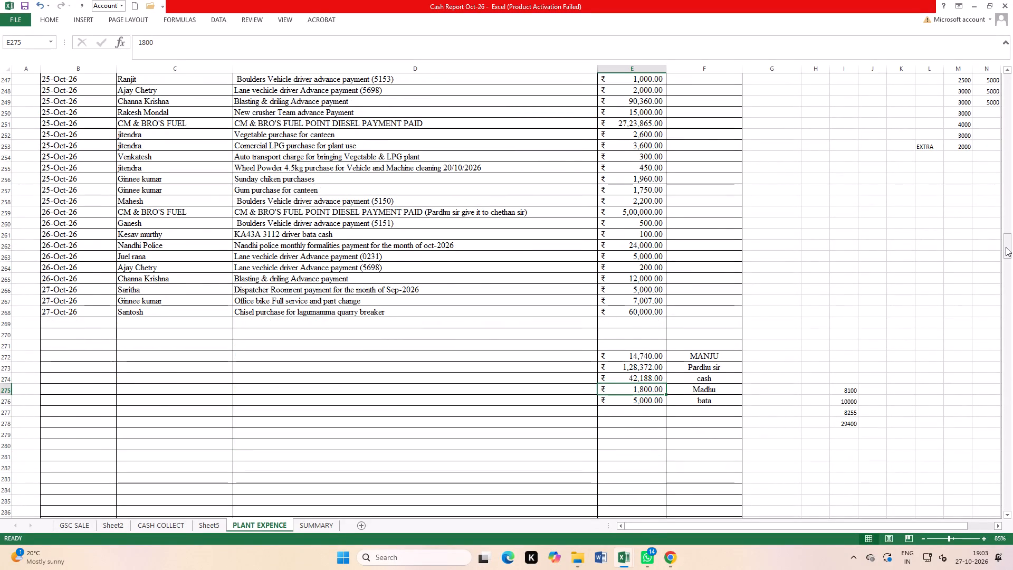
Return to the top of the PLANT EXPENCE sheet and save the October cash report workbook.
drag(1007, 244, 1012, 52)
click(856, 264)
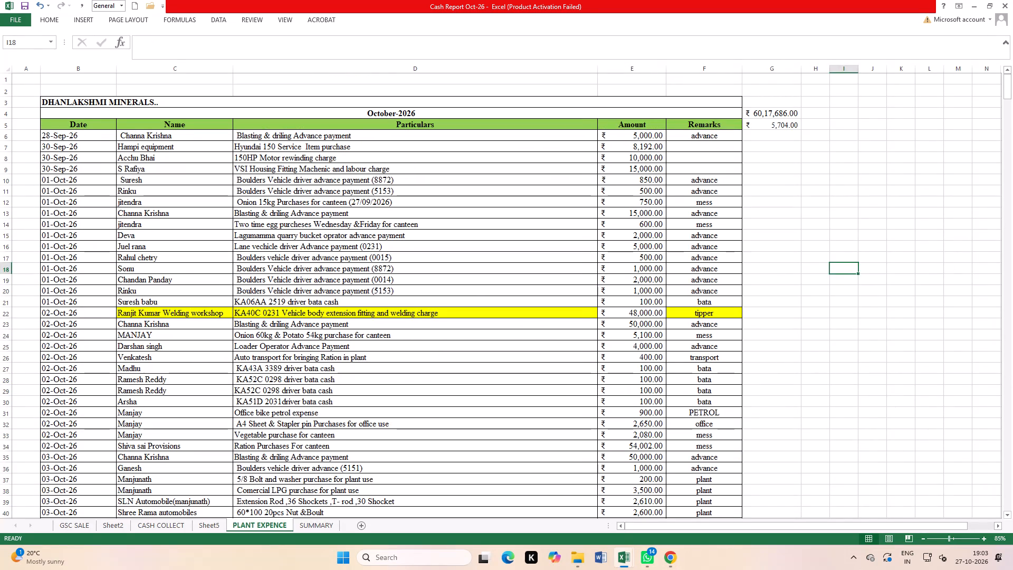
double_click(24, 4)
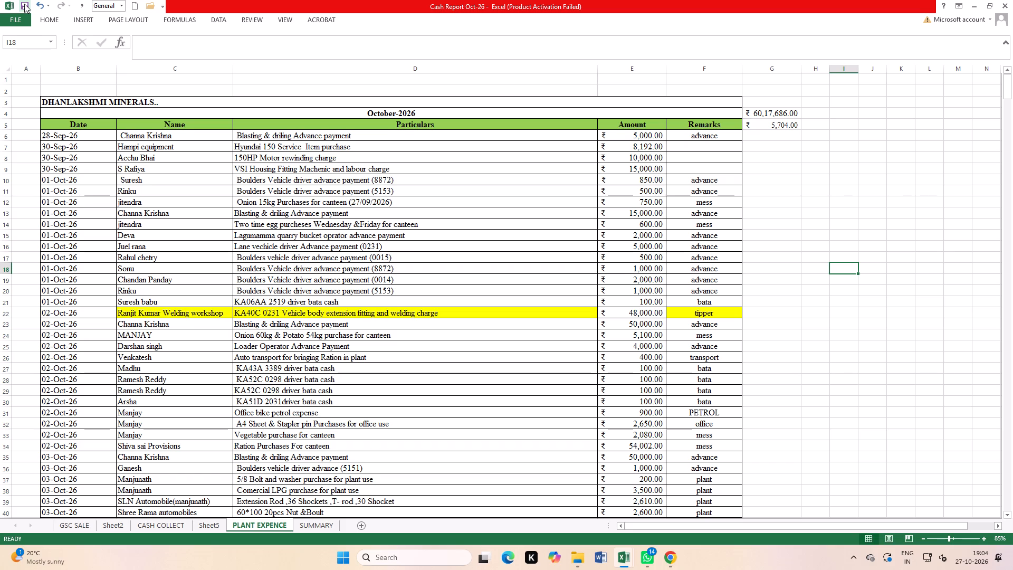
scroll(66, 179, down, 20)
scroll(66, 179, down, 3)
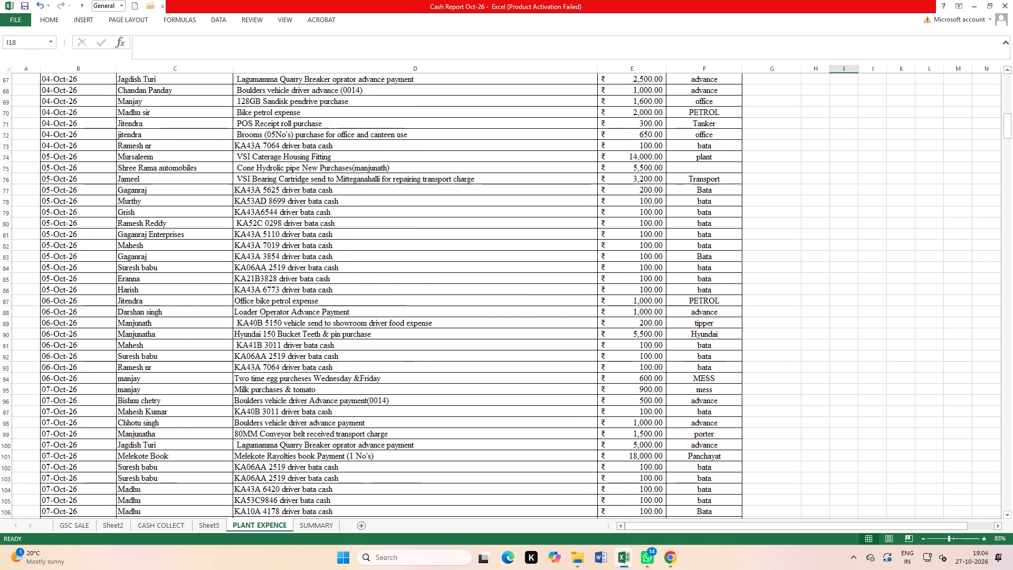
scroll(281, 314, down, 20)
scroll(281, 314, down, 2)
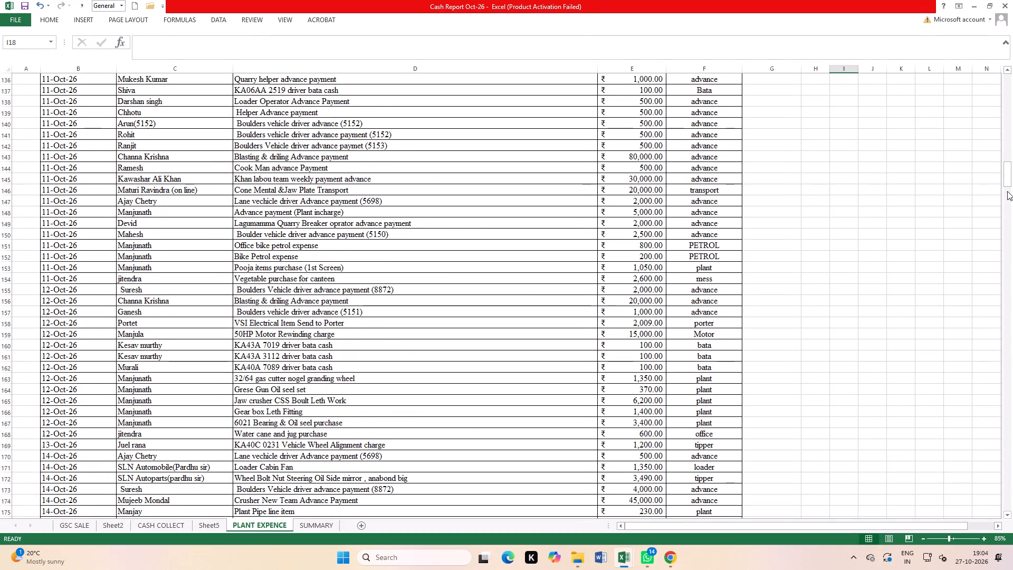
drag(1006, 176, 1002, 195)
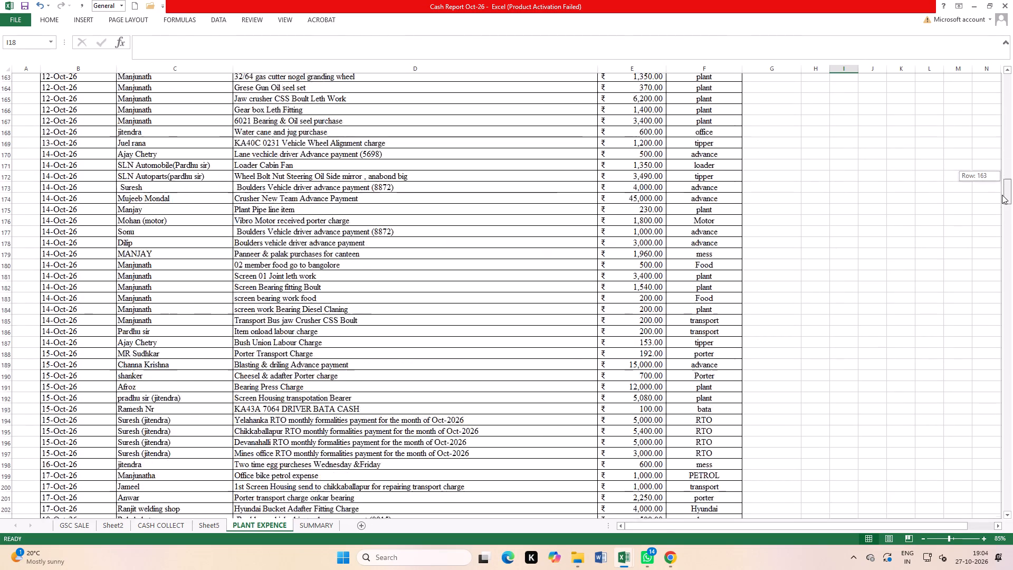
drag(1002, 195, 994, 247)
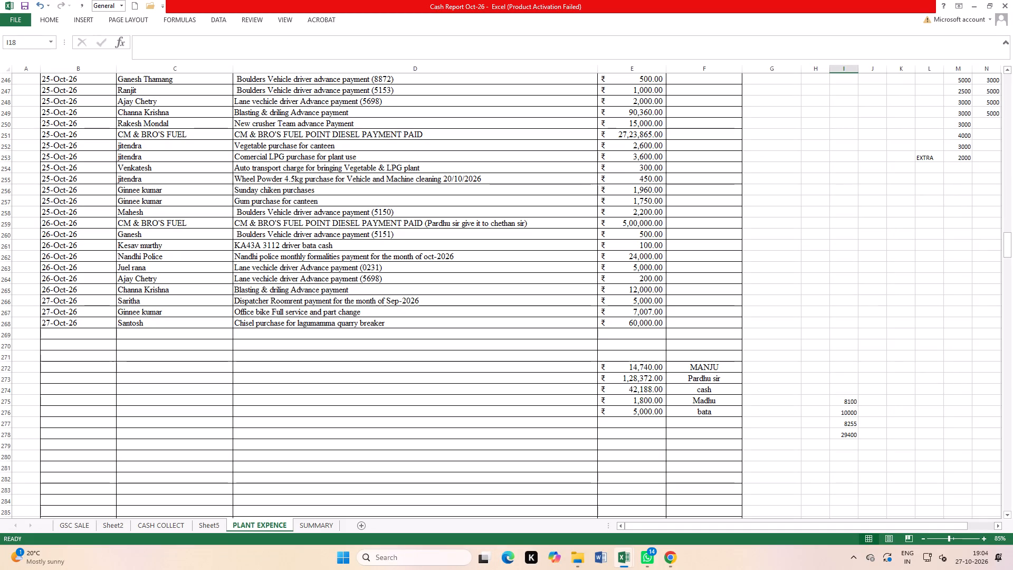
scroll(587, 250, up, 2)
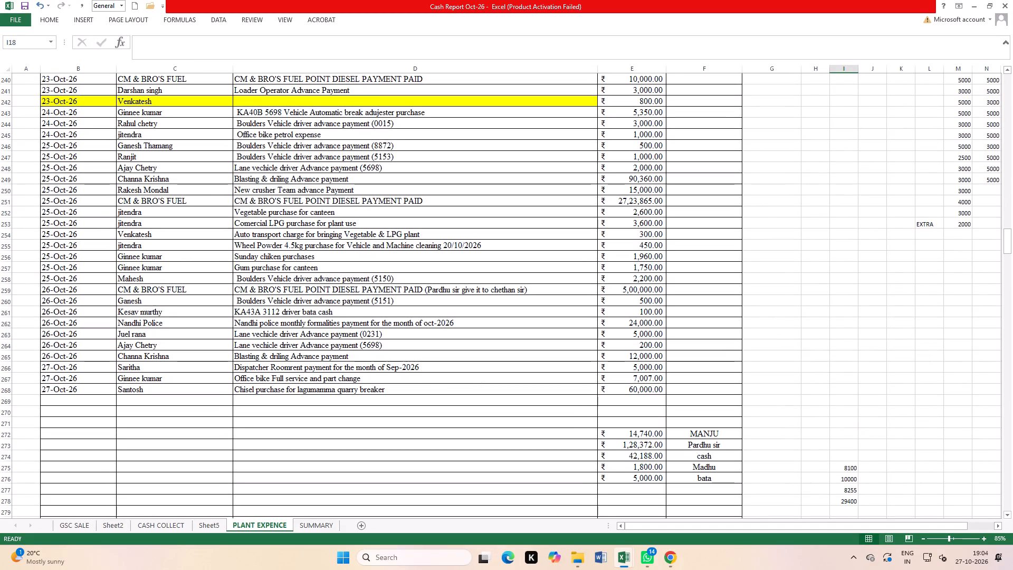
drag(157, 114, 633, 111)
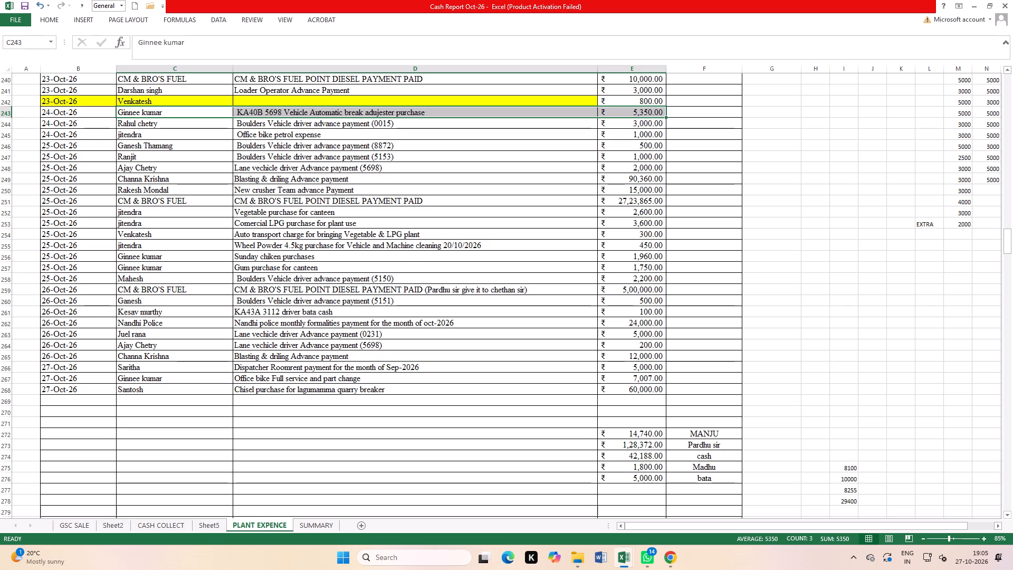
scroll(734, 349, up, 4)
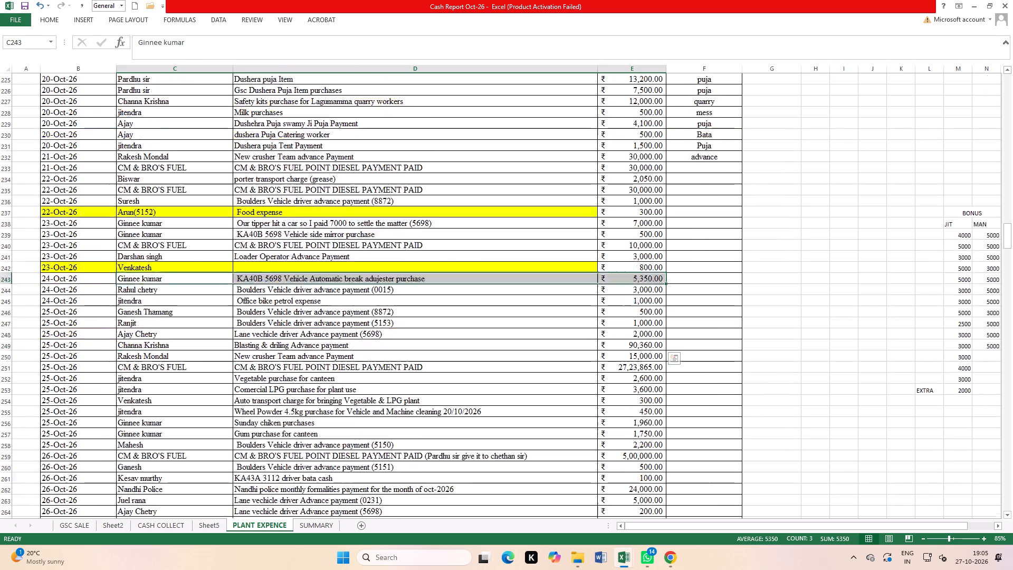
scroll(766, 320, up, 20)
scroll(766, 320, up, 20)
scroll(766, 320, up, 8)
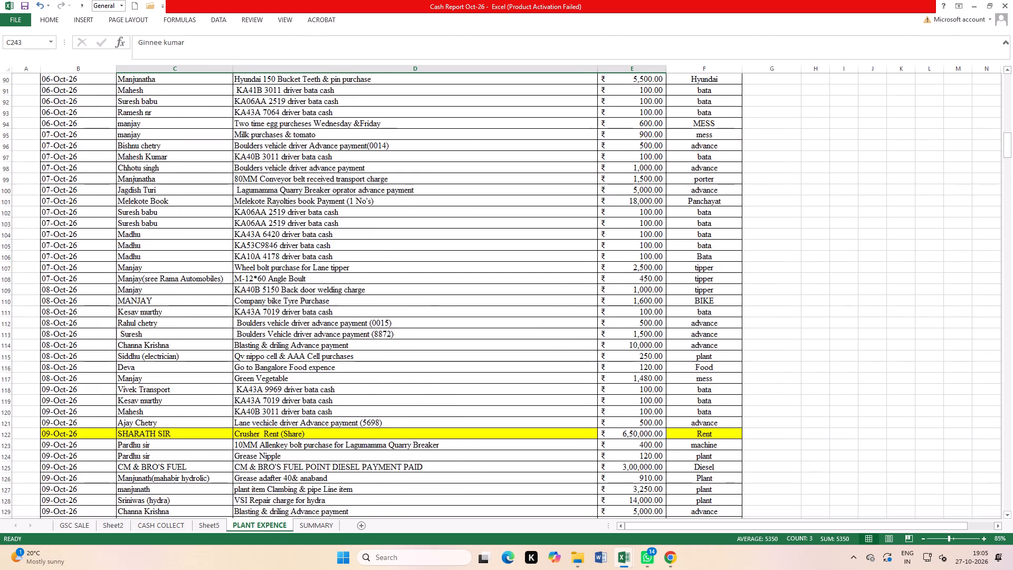
scroll(390, 339, up, 20)
scroll(390, 339, up, 19)
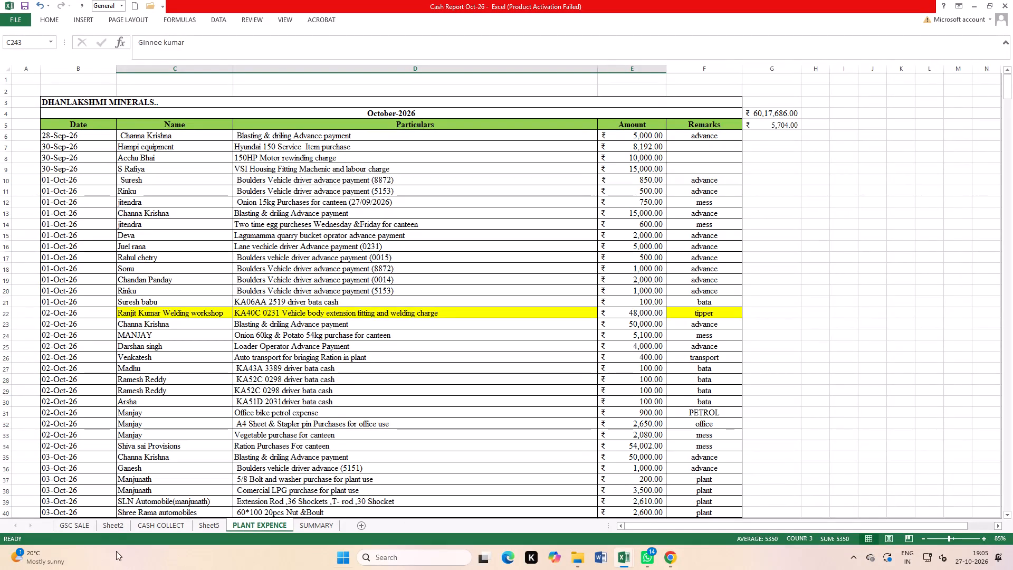
Open Sheet2 to check the Payment Collected table.
click(109, 526)
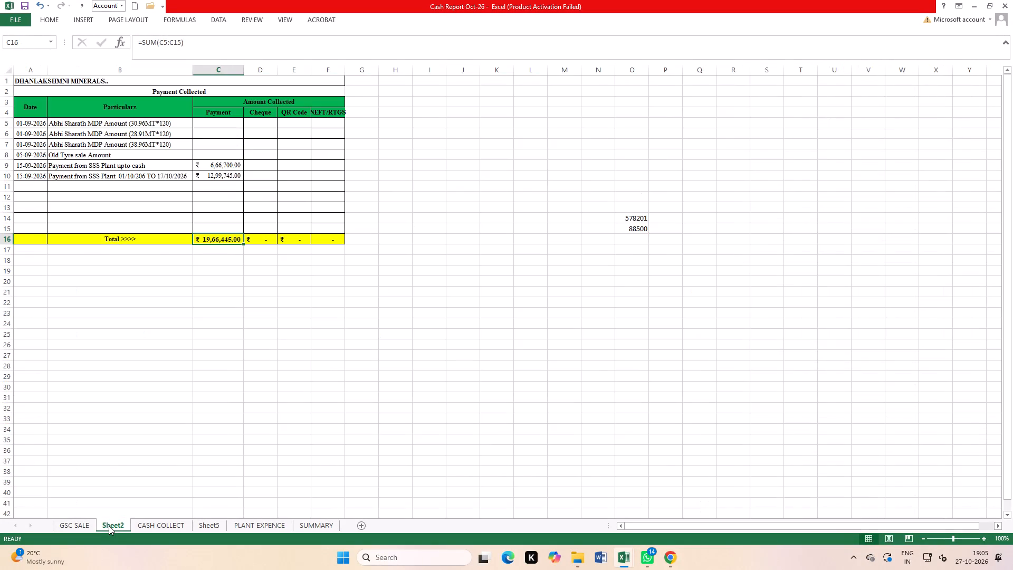
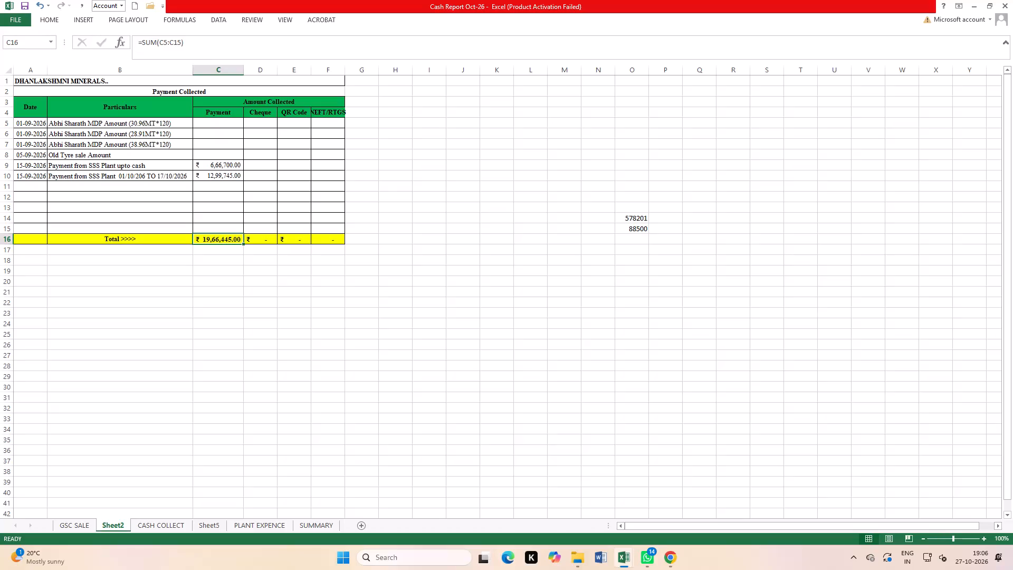
Inspect the formula behind the balance in cell G5, beside the PLANT EXPENCE table's header row.
scroll(637, 384, up, 3)
click(280, 526)
scroll(396, 368, up, 5)
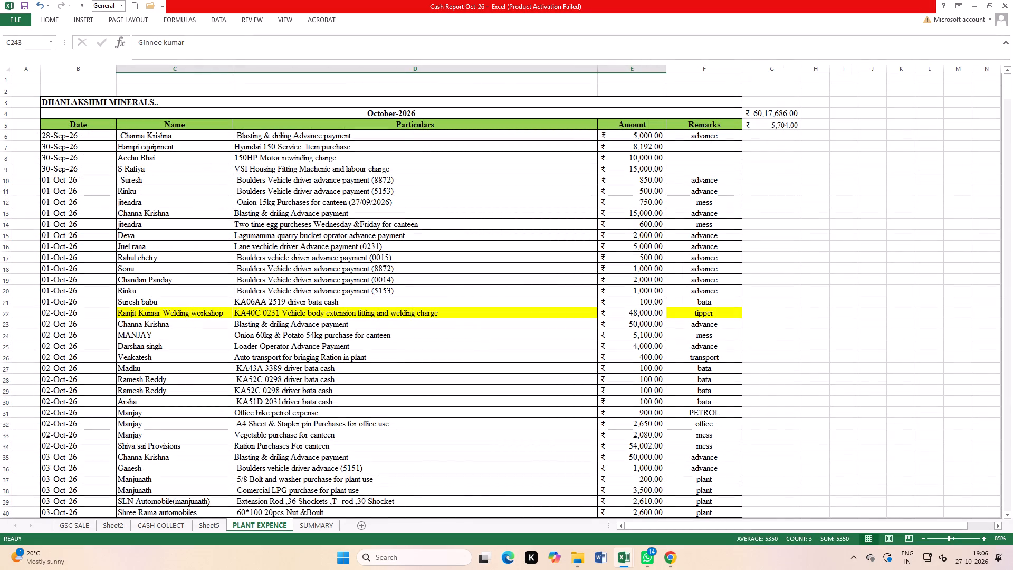
click(792, 125)
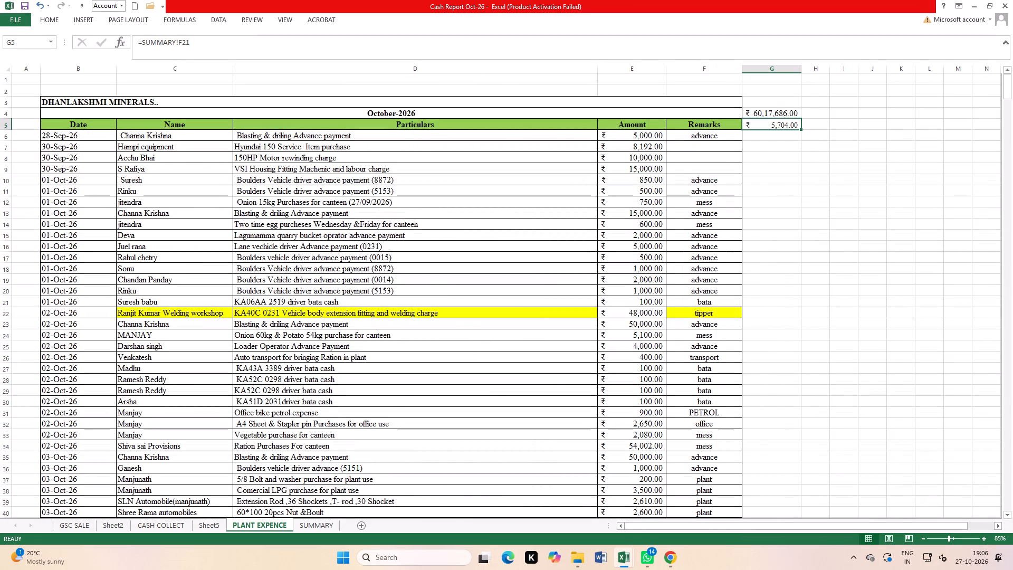
double_click(788, 125)
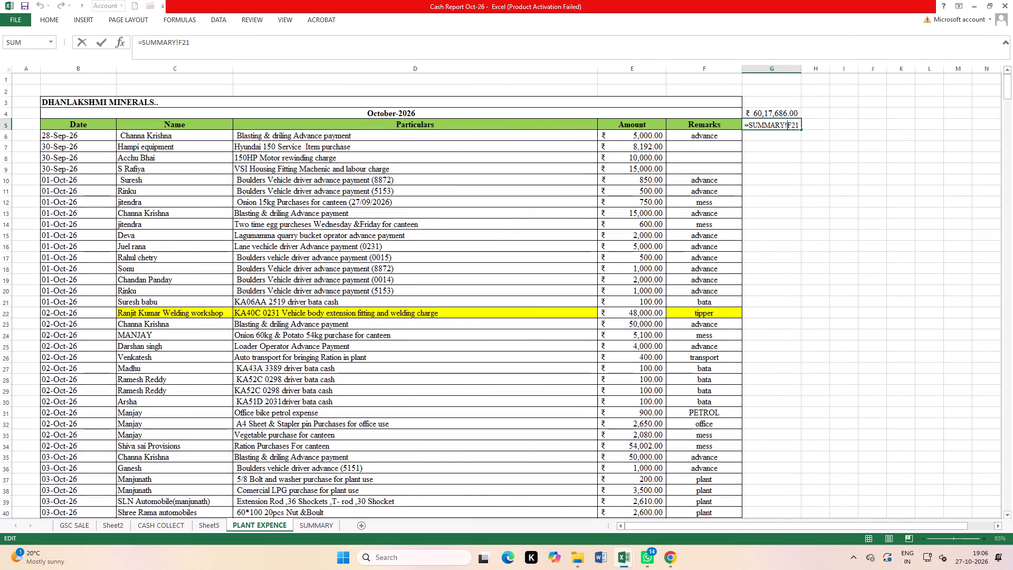
key(Return)
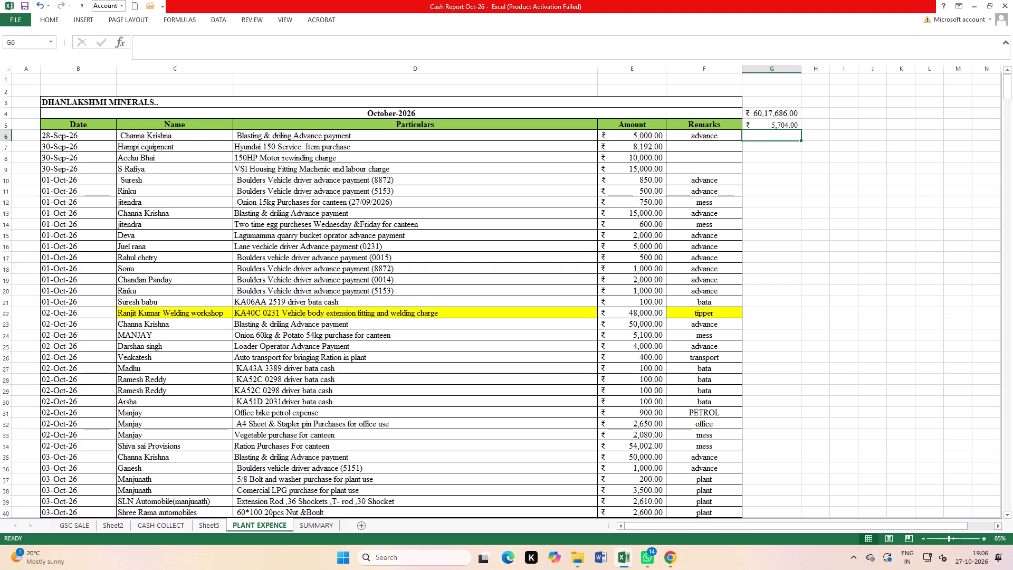
Check the debit, credit and balance totals on the SUMMARY sheet against the daily amounts on CASH COLLECT.
click(329, 526)
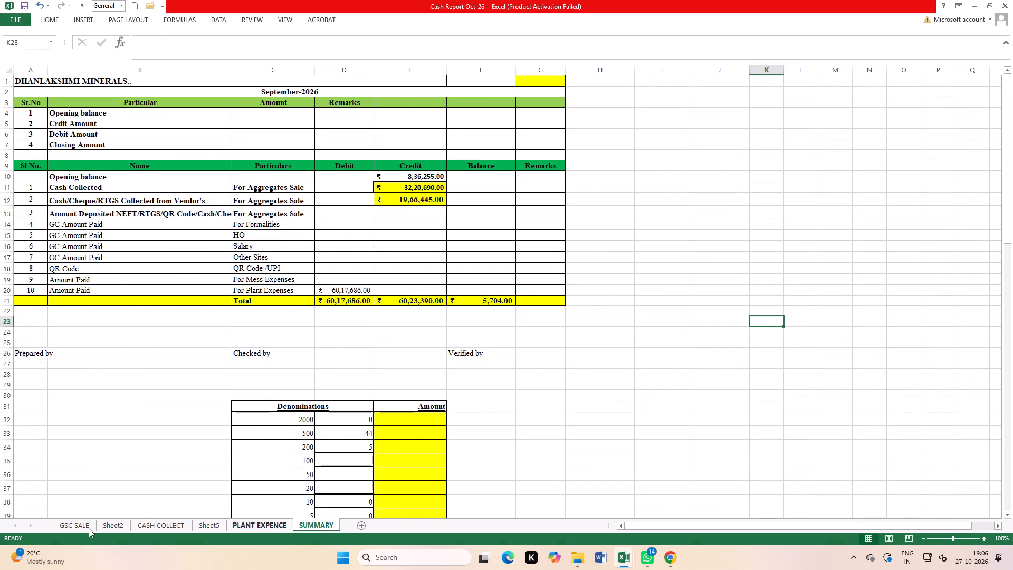
click(85, 522)
click(158, 526)
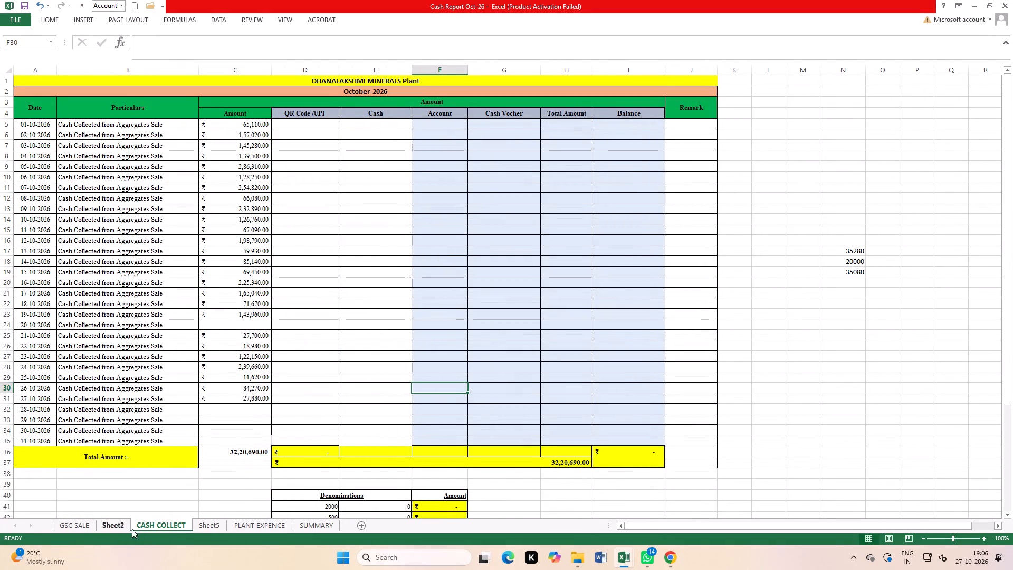
Review the October PLANT EXPENCE entries through to 27-Oct-26 and the cash breakdown below them.
click(252, 520)
scroll(742, 406, down, 10)
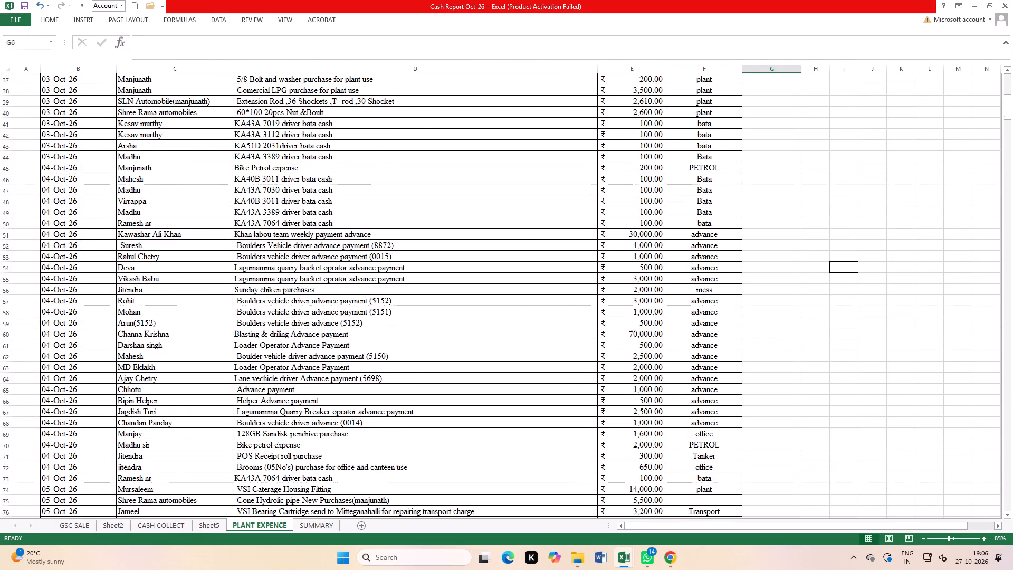
scroll(773, 394, down, 11)
scroll(826, 418, down, 10)
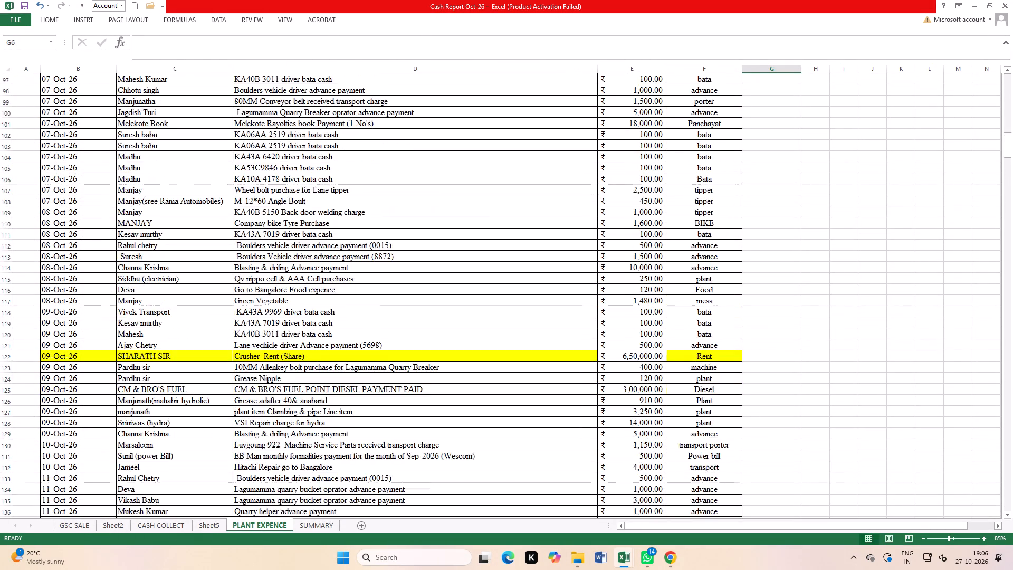
scroll(766, 423, down, 20)
scroll(766, 423, down, 5)
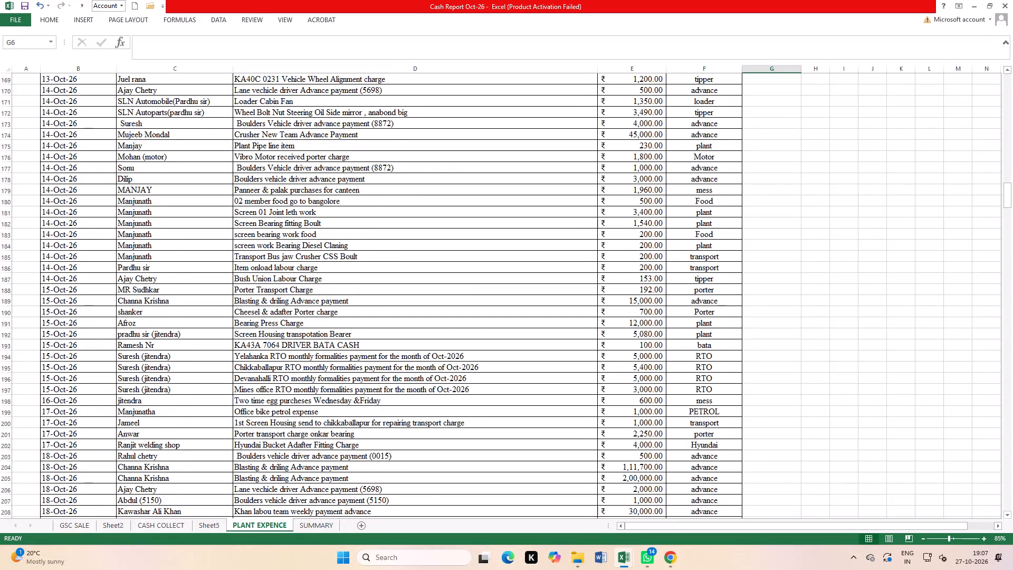
scroll(857, 440, down, 20)
scroll(857, 440, down, 9)
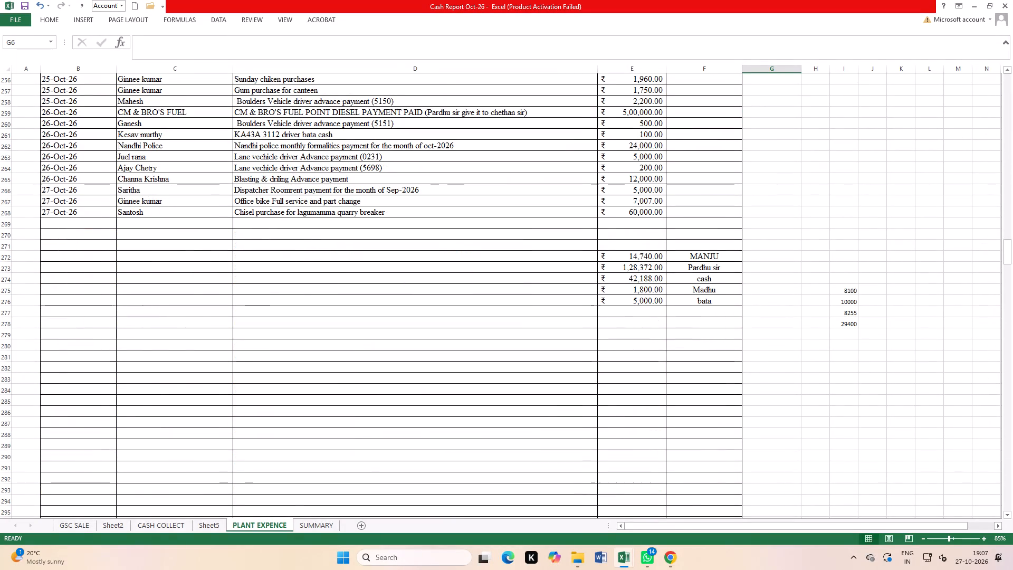
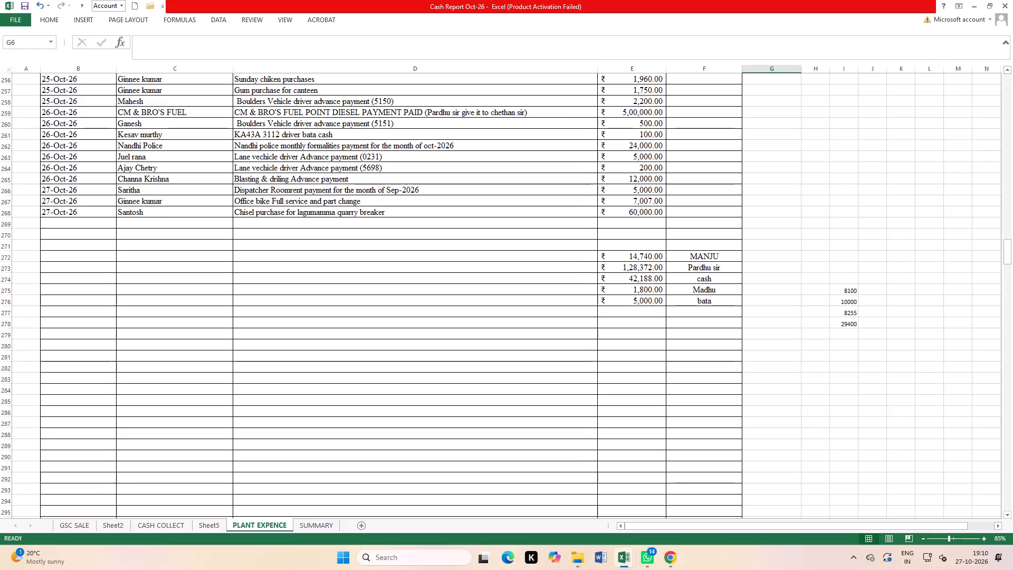
Add an amount of 4000 to the cash breakdown, directly below the bata amount, and check the balance beside the PLANT EXPENCE header row.
click(635, 311)
text(4000)
key(Return)
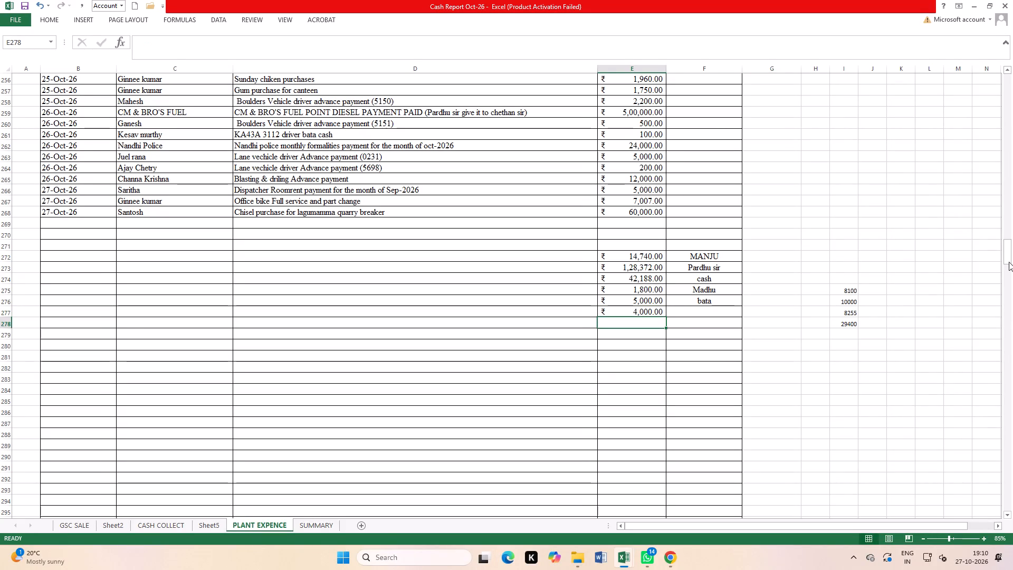
drag(1007, 245, 999, 57)
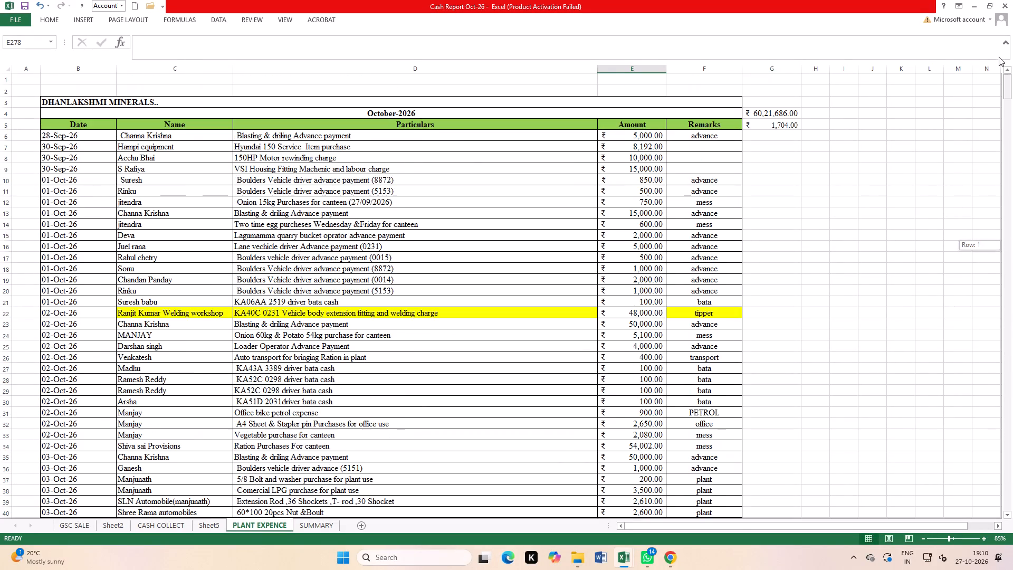
drag(999, 57, 1001, 18)
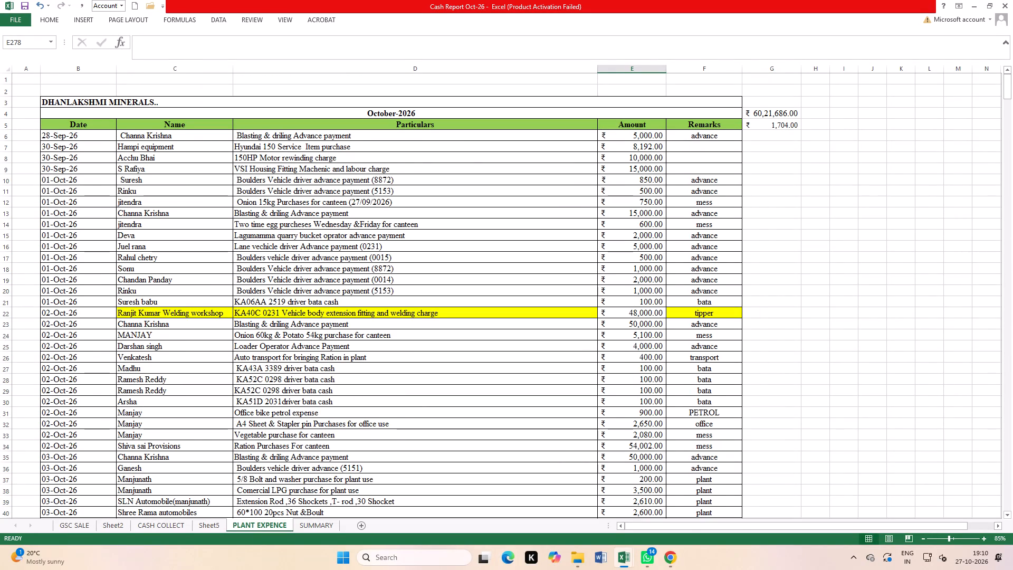
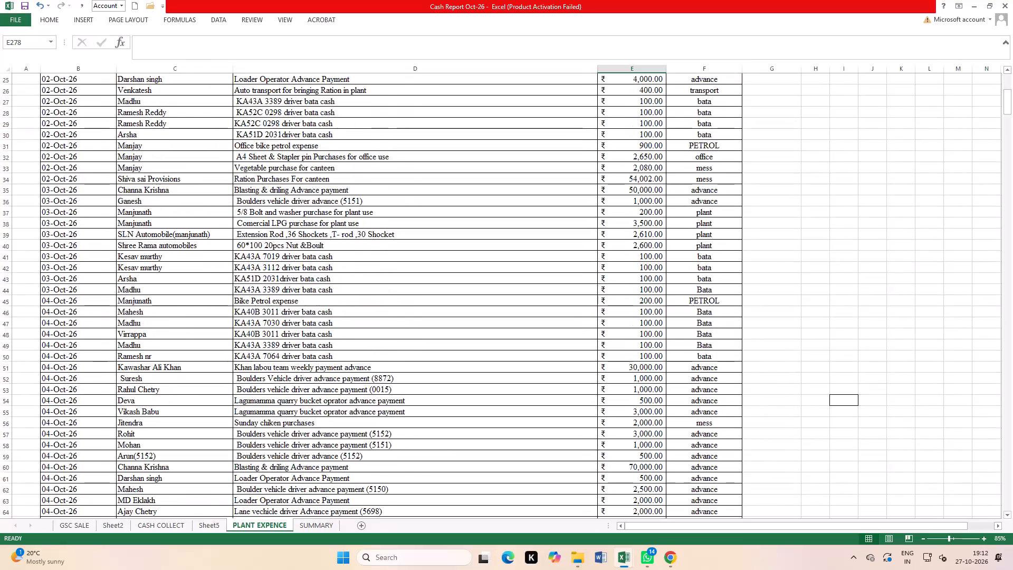
Review the PLANT EXPENCE entries from early October through the latest 27-Oct-26 rows and the amounts beneath them.
scroll(792, 387, down, 7)
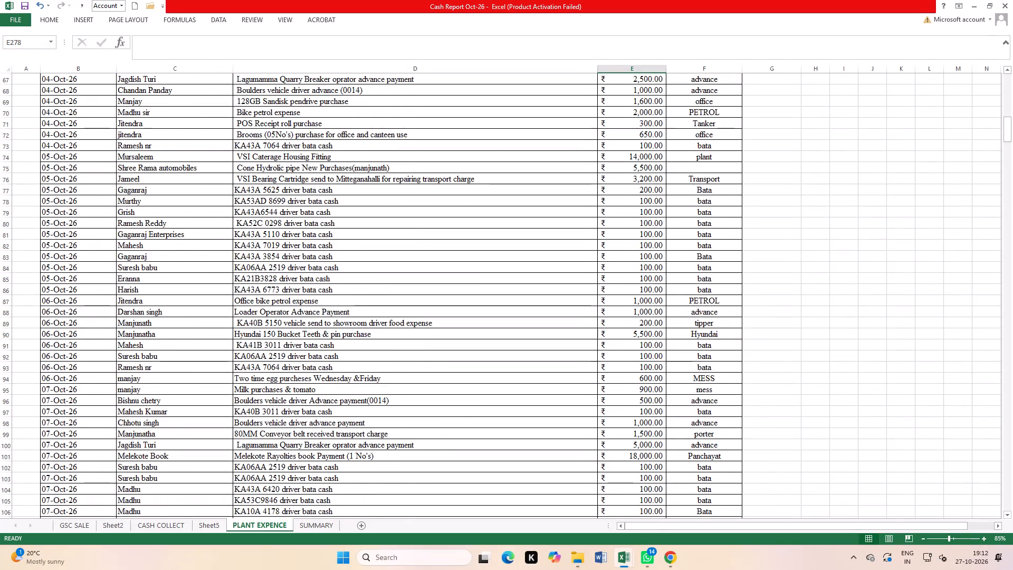
scroll(808, 365, down, 8)
scroll(751, 376, down, 5)
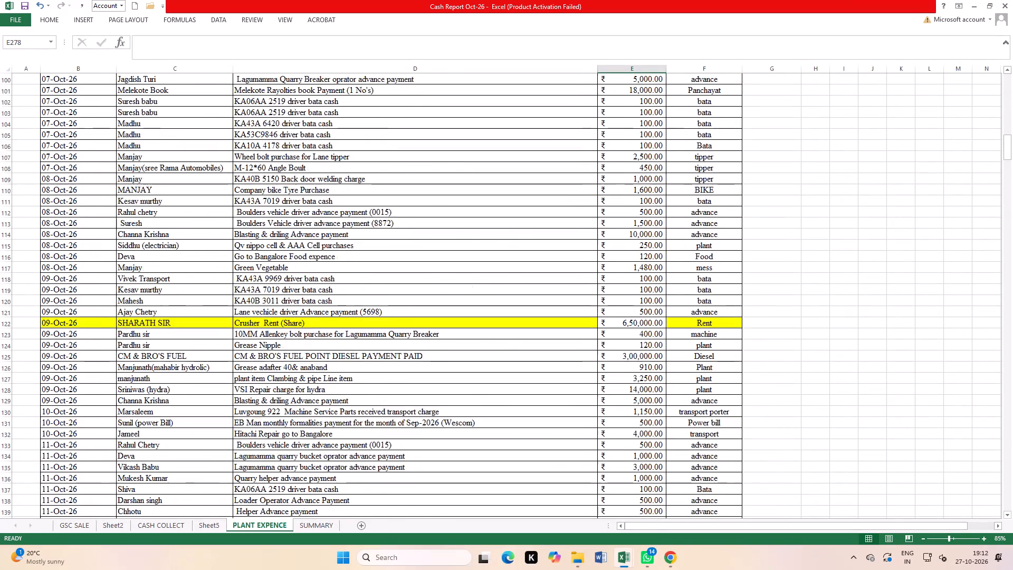
scroll(712, 401, down, 2)
scroll(638, 425, down, 20)
scroll(636, 424, down, 5)
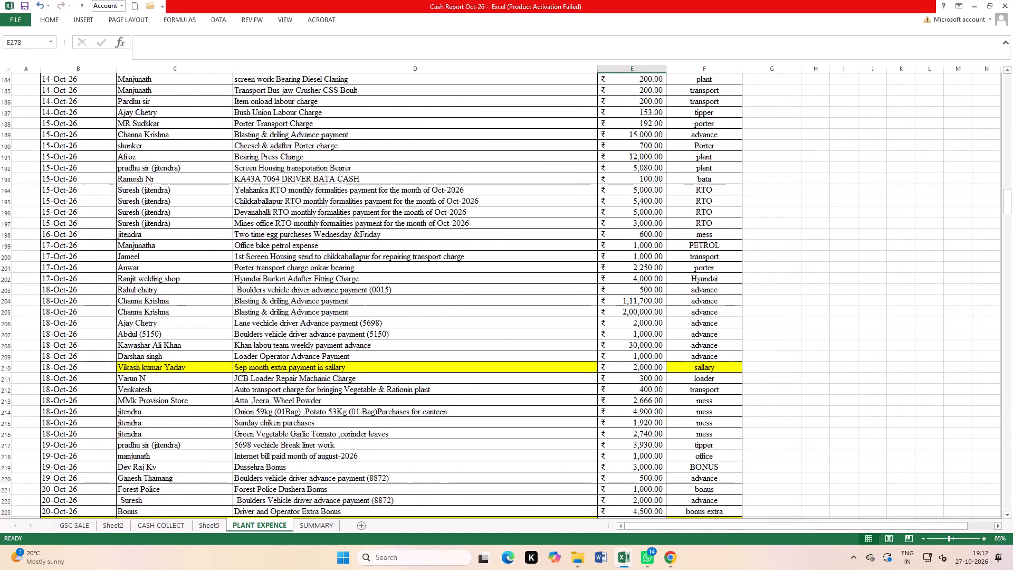
scroll(636, 424, down, 16)
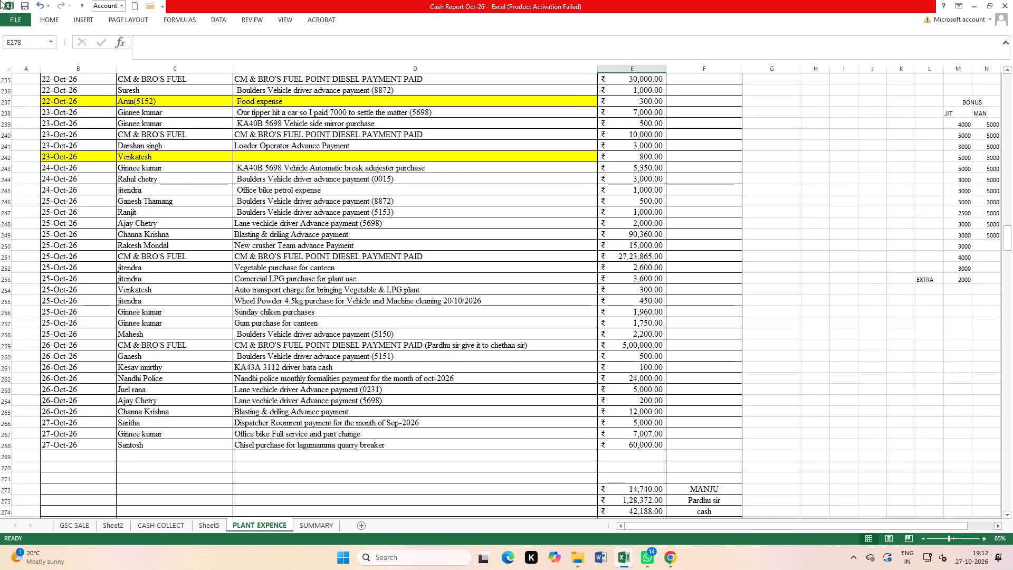
Save the Cash Report Oct-26 workbook and close it.
click(24, 1)
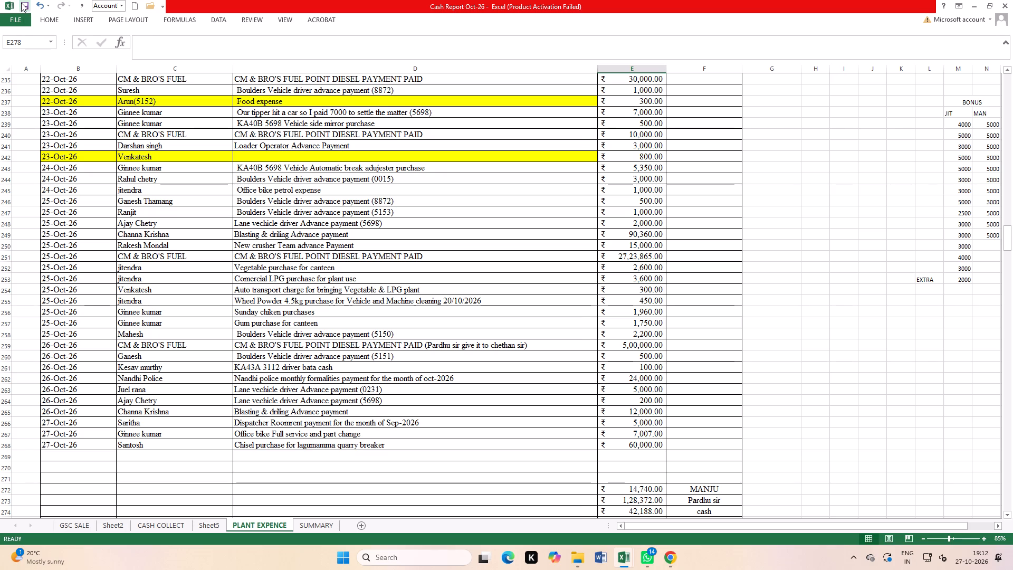
triple_click(22, 3)
click(1012, 0)
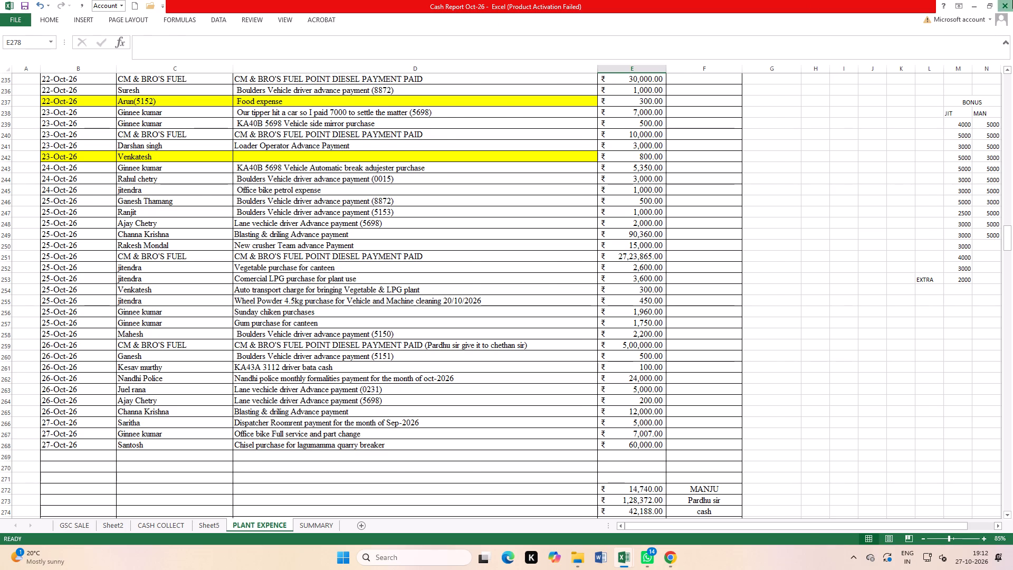
Close the SpotSaleDCReport (44) workbook without saving its changes.
click(1012, 0)
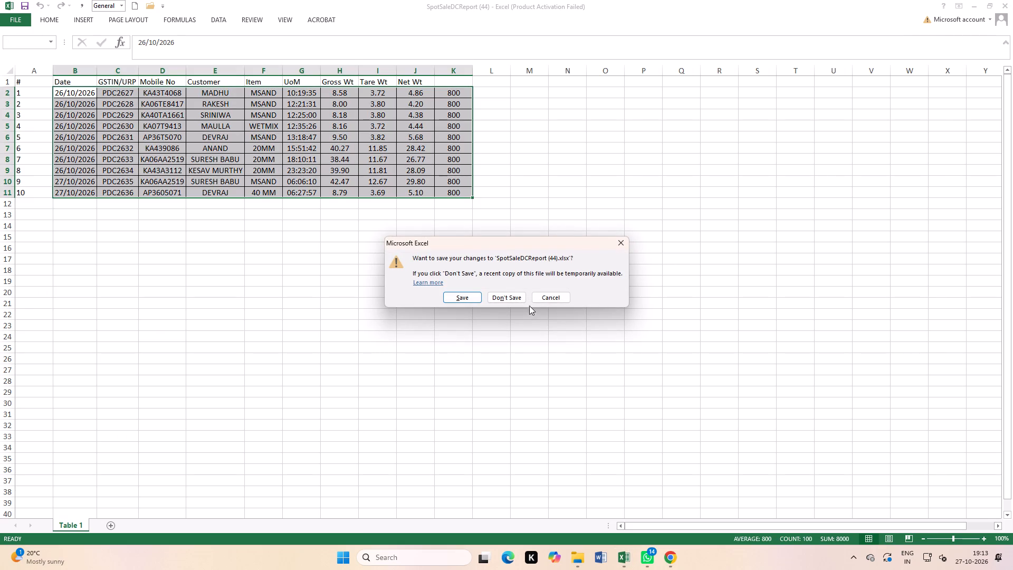
click(519, 298)
Close the Google Chrome window.
click(1012, 10)
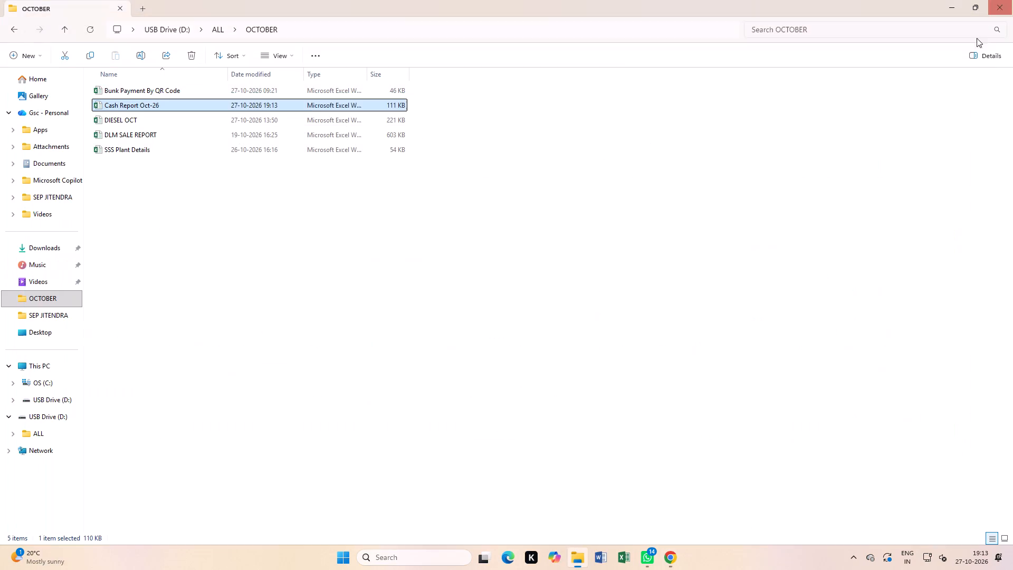